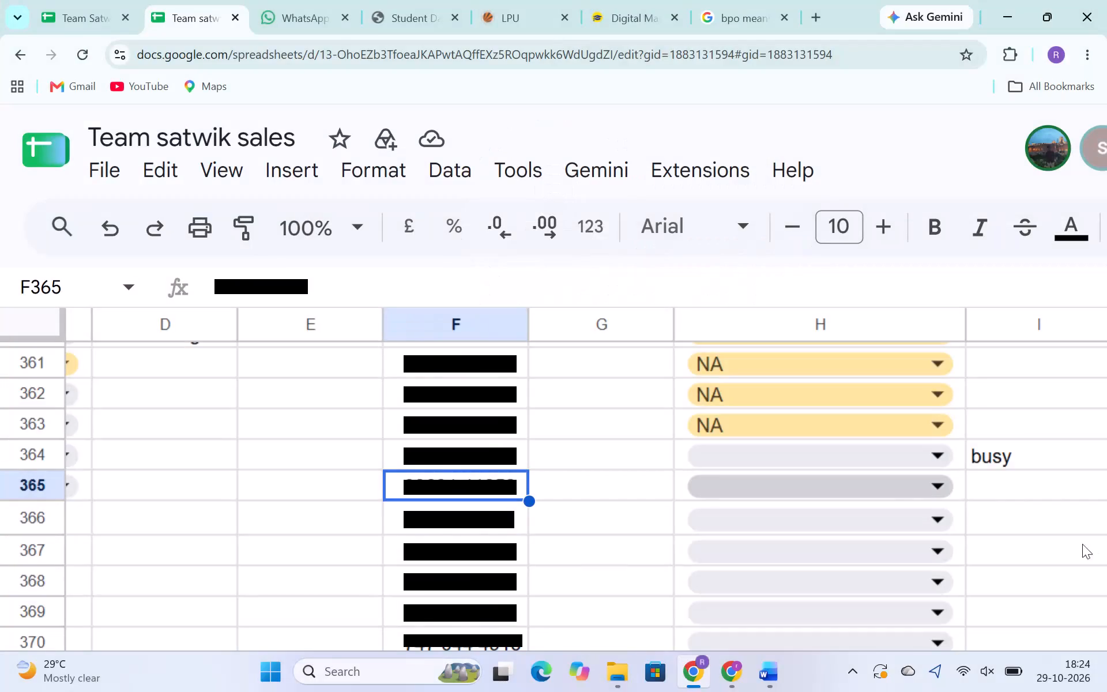
Set the call status in column H of row 365 to NI.
left_click(885, 490)
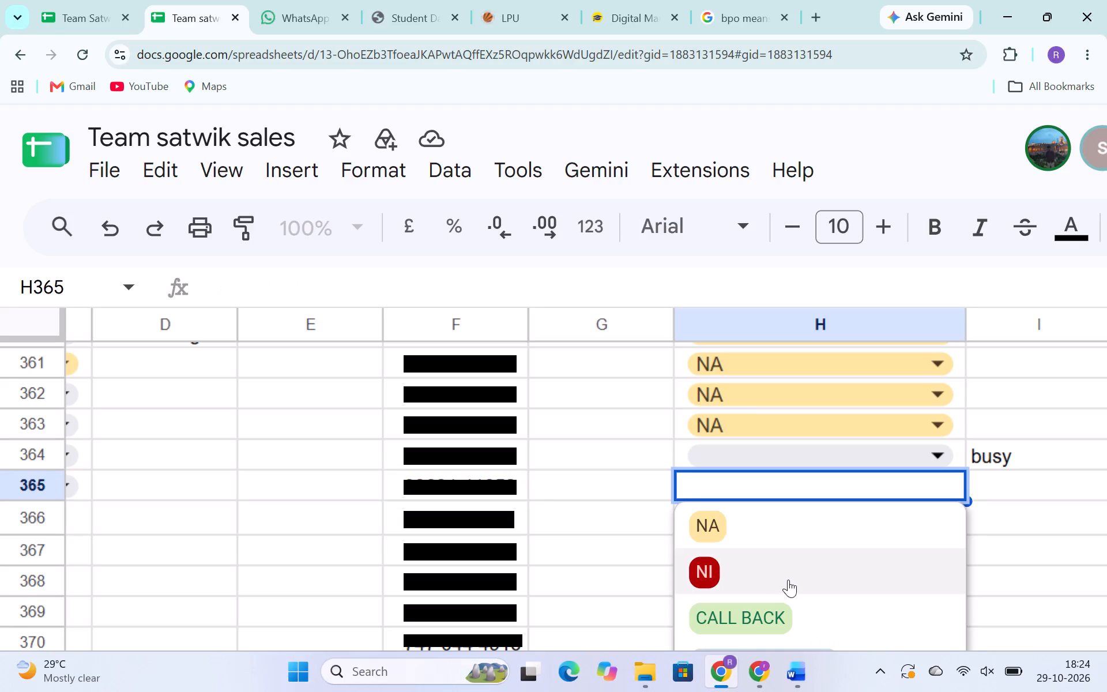
left_click(786, 581)
Select the contact number in column F of row 366.
scroll(863, 530, "down", 2)
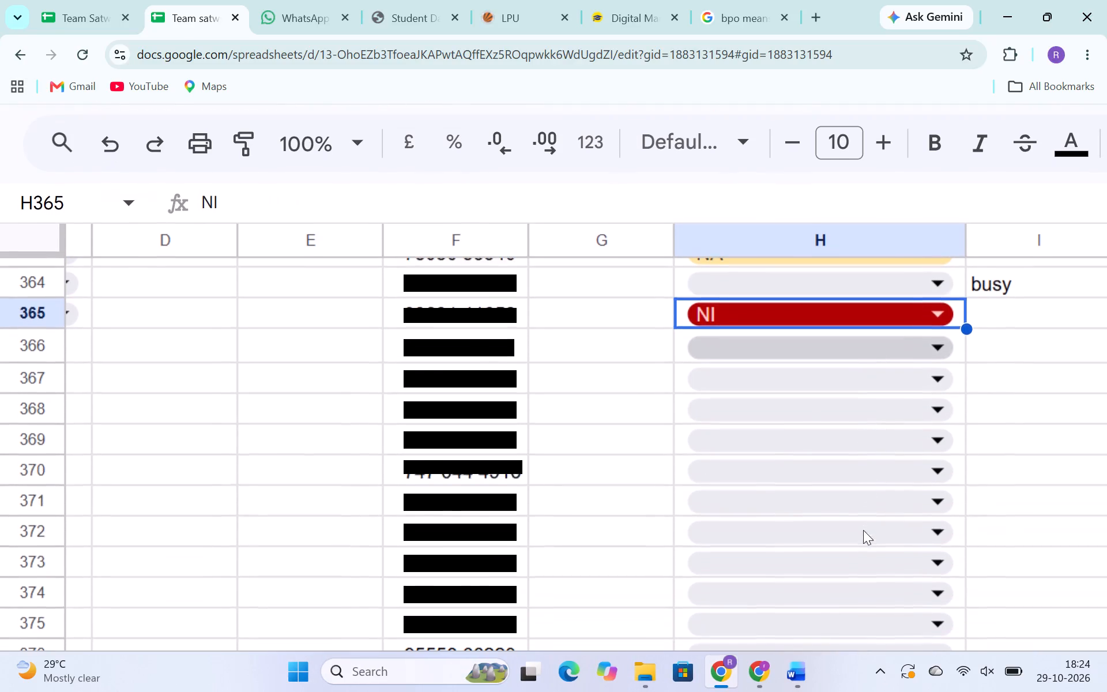
left_click(495, 344)
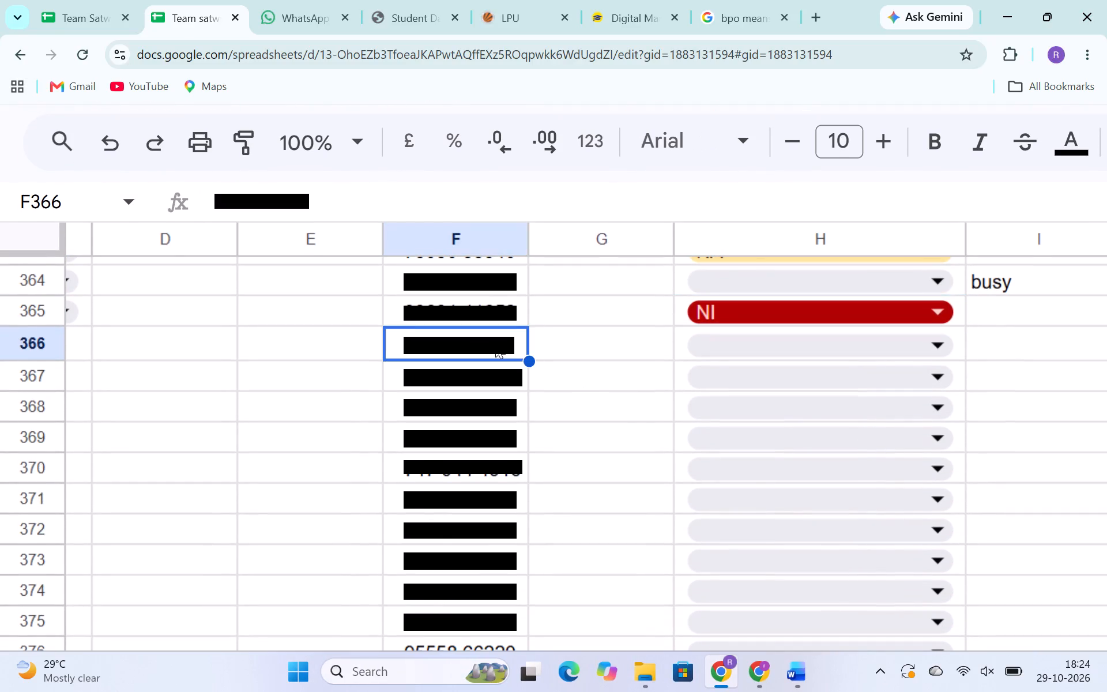
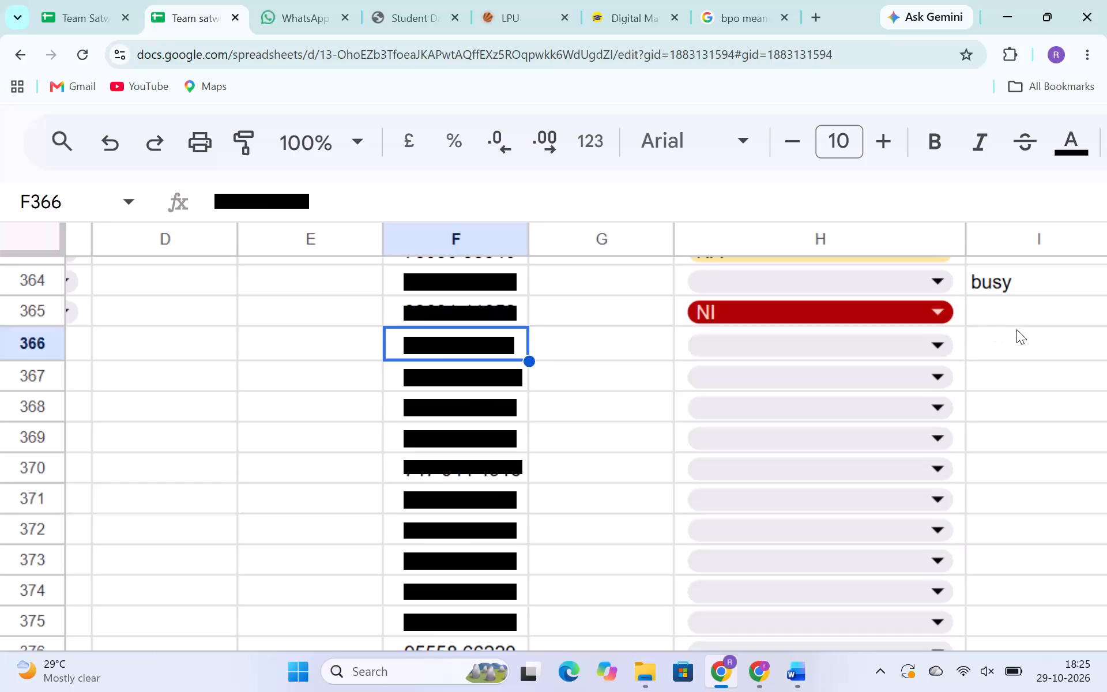
Enter the remark "no incoming" in column I of row 366, finishing on the contact number in column F of row 367.
left_click(1016, 329)
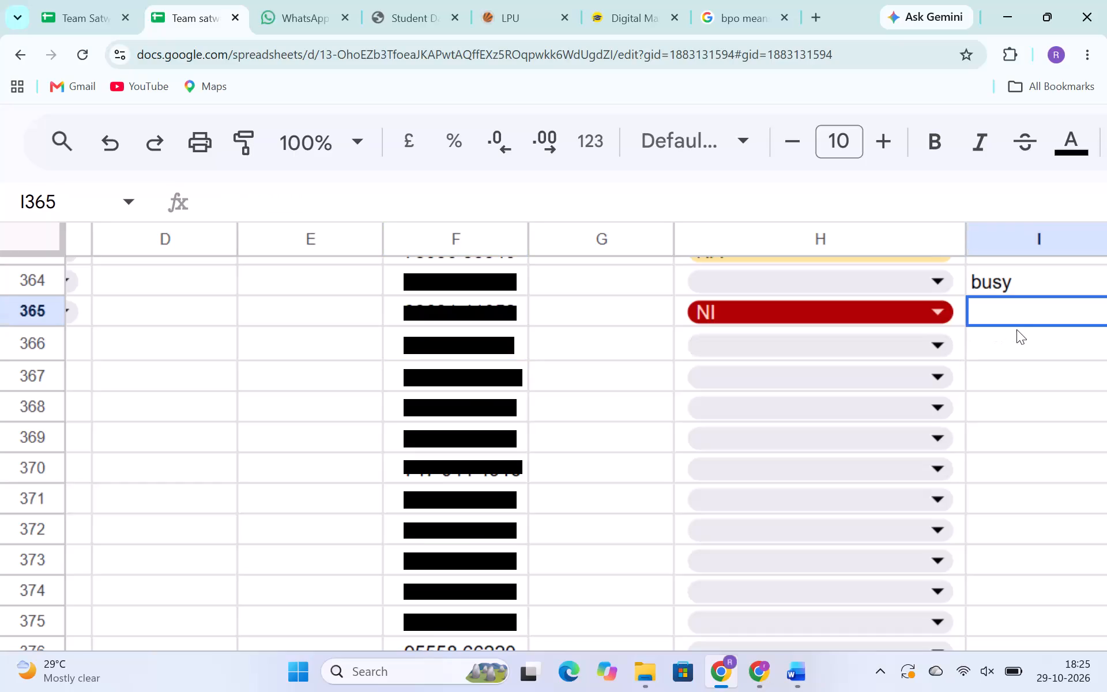
key("Down")
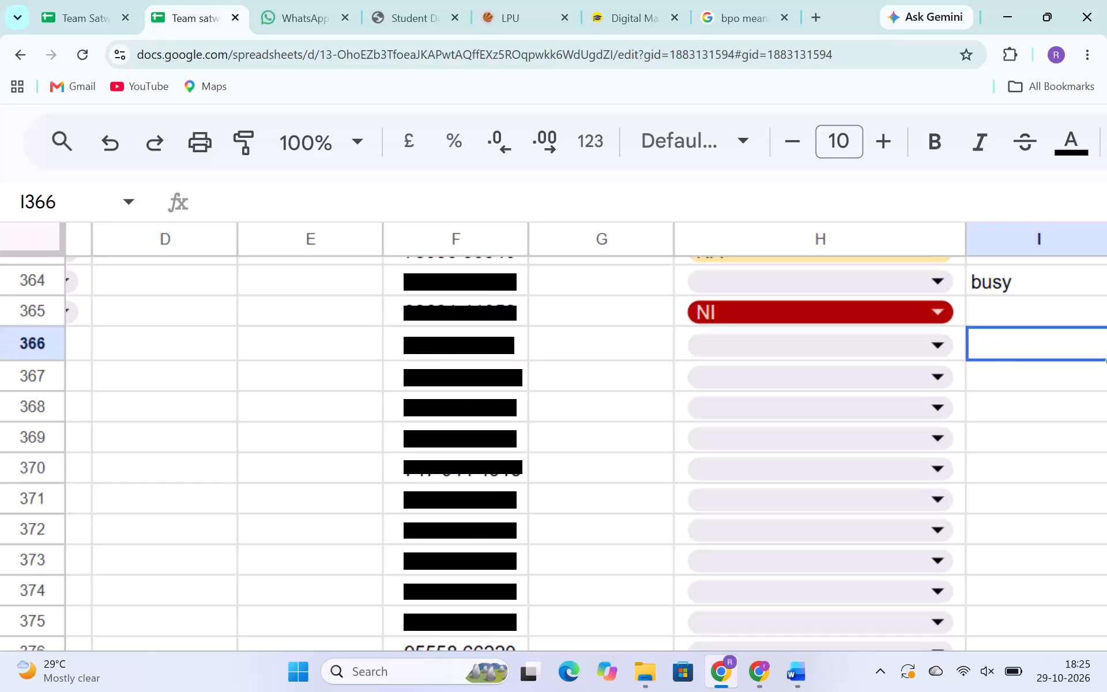
type("no incoming")
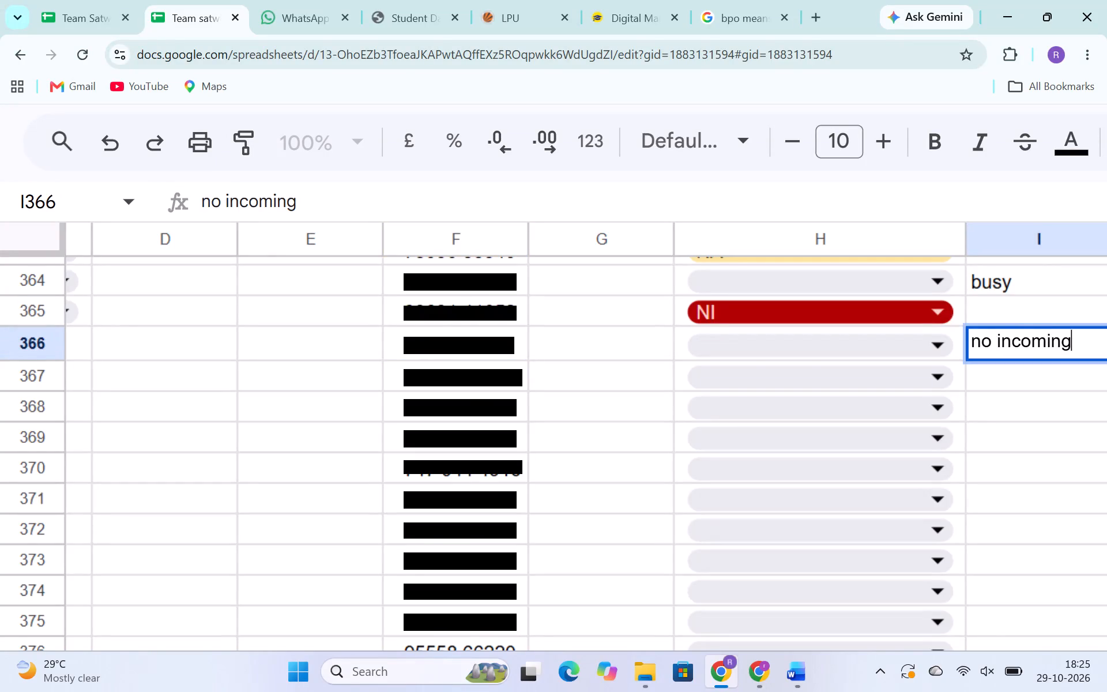
left_click(511, 371)
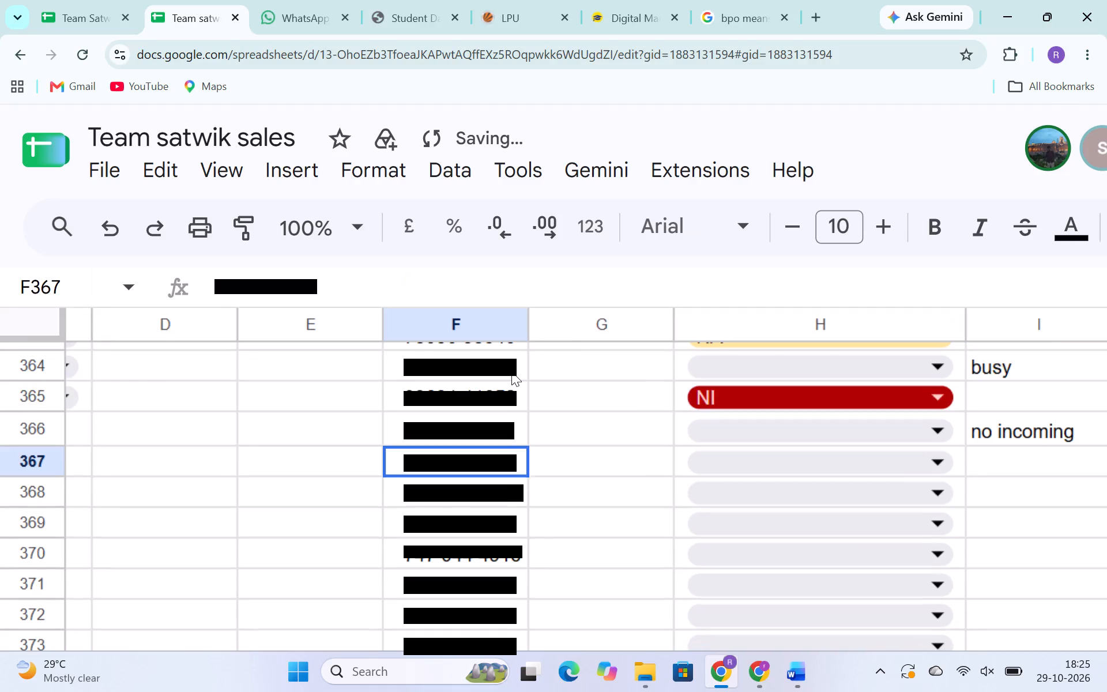
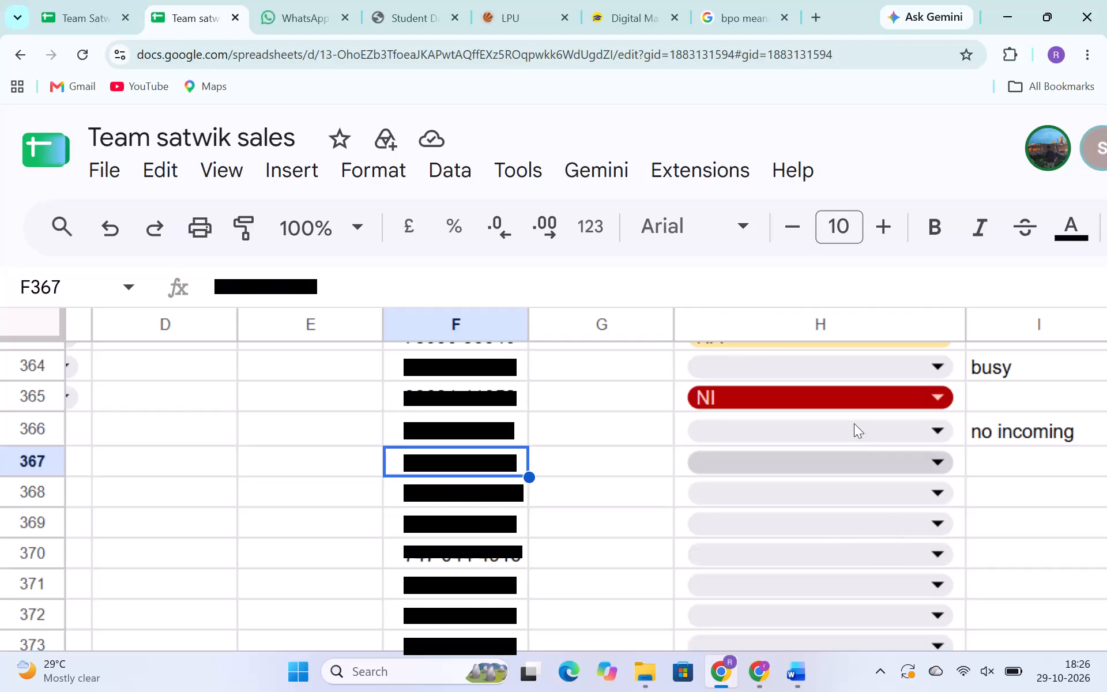
Set the call status in column H of row 367 to NA, finishing on the contact number in column F of row 368.
left_click(857, 454)
left_click(818, 518)
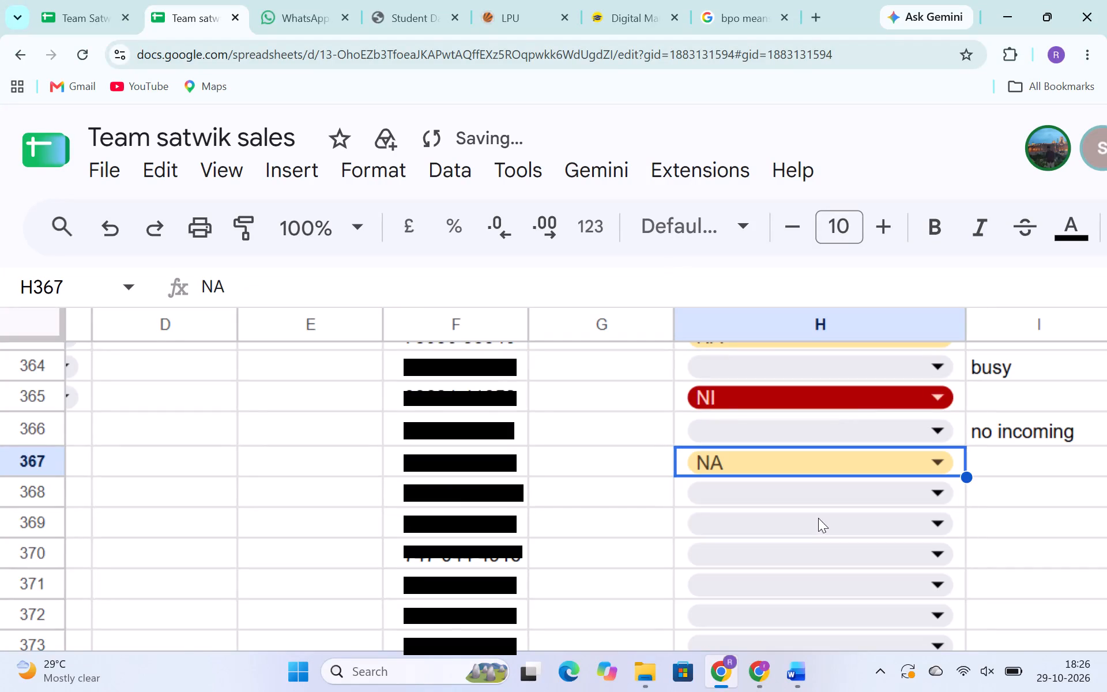
left_click(511, 492)
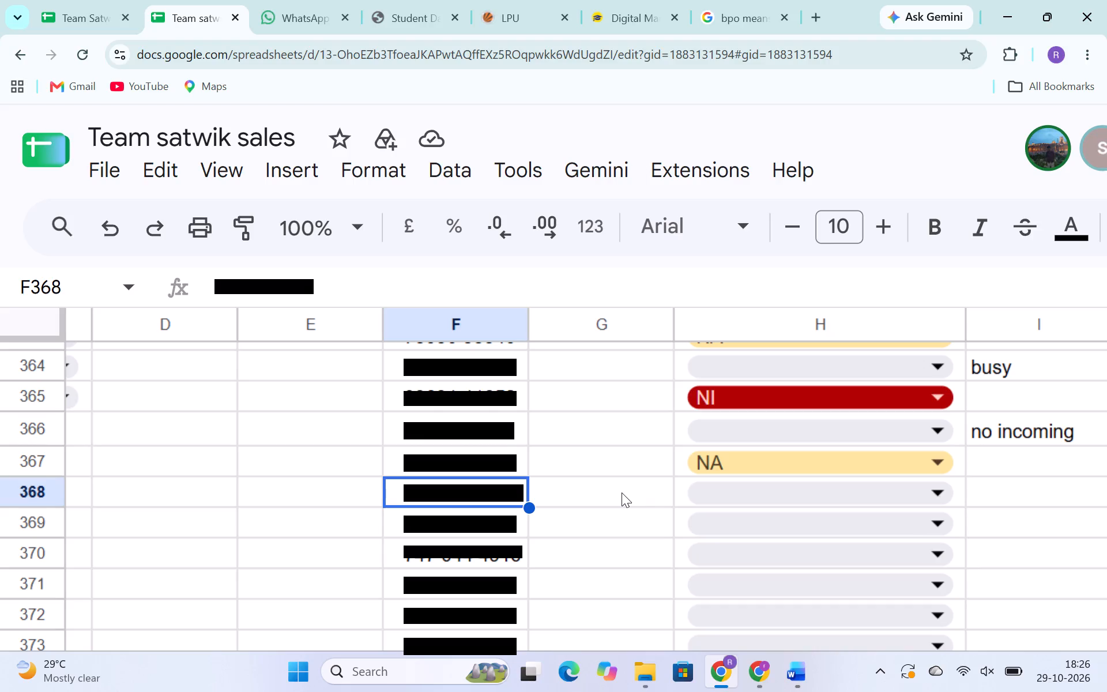
Set the call status in column H of row 368 to CALL BACK.
scroll(622, 492, "up", 3)
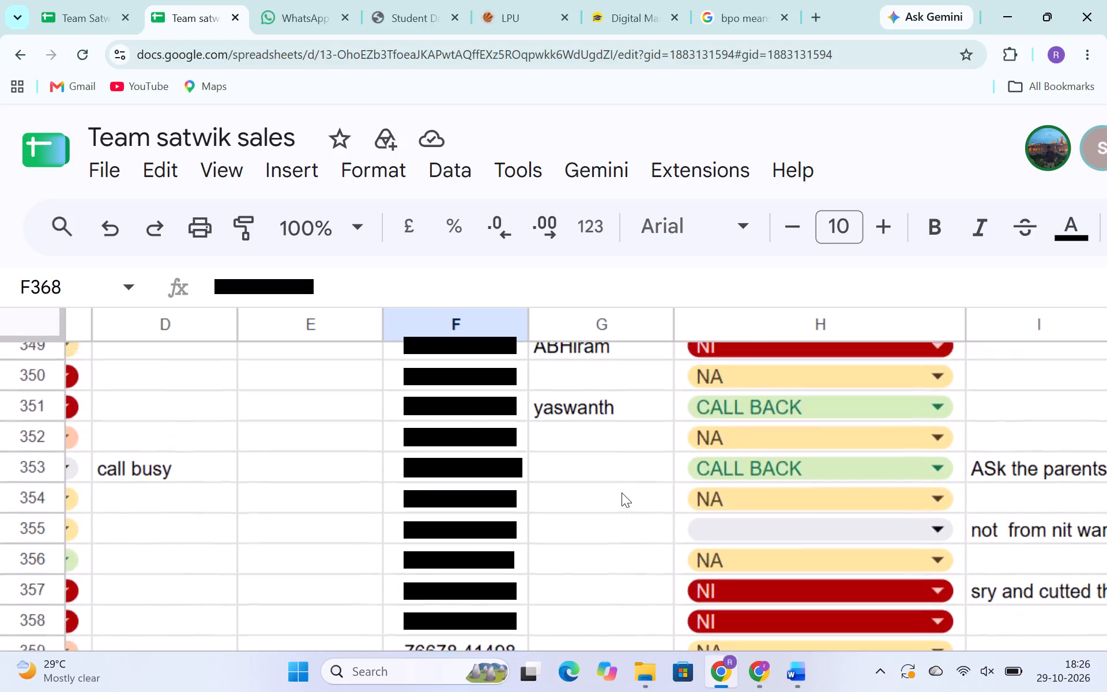
scroll(622, 492, "down", 4)
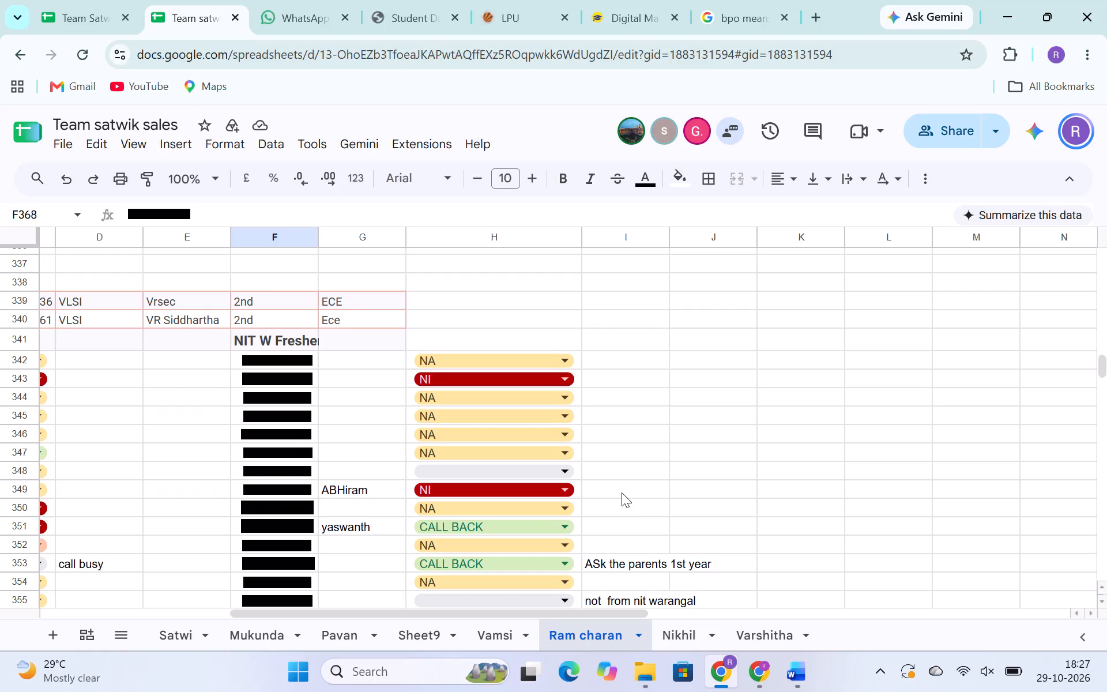
scroll(622, 492, "down", 5)
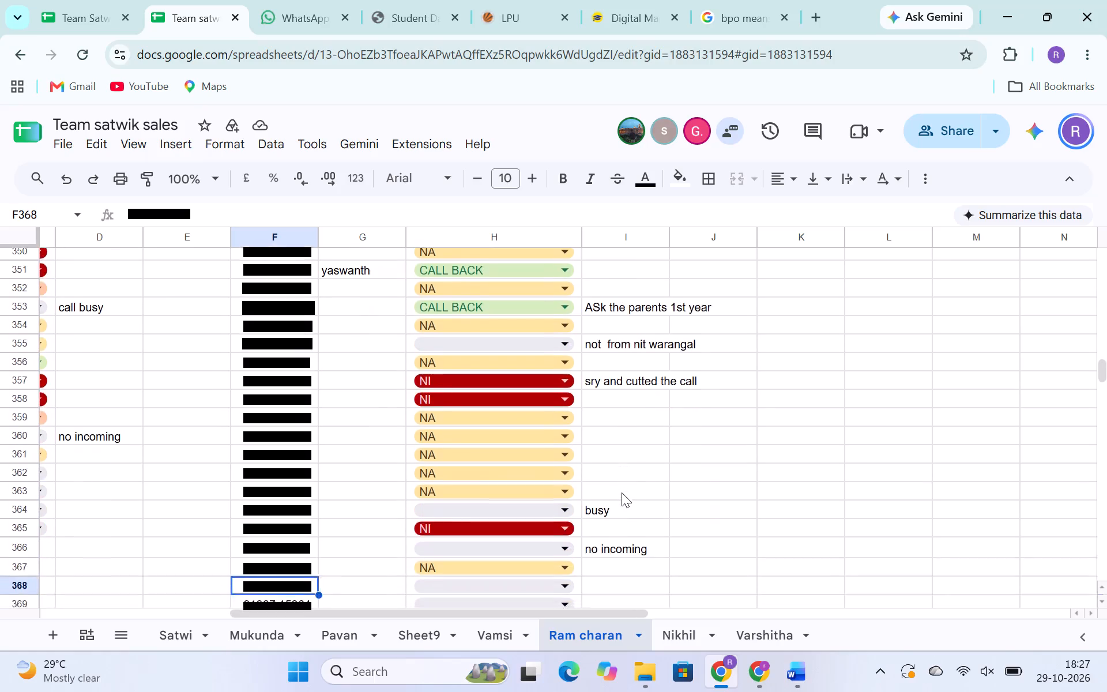
scroll(622, 492, "down", 2)
scroll(622, 492, "up", 2)
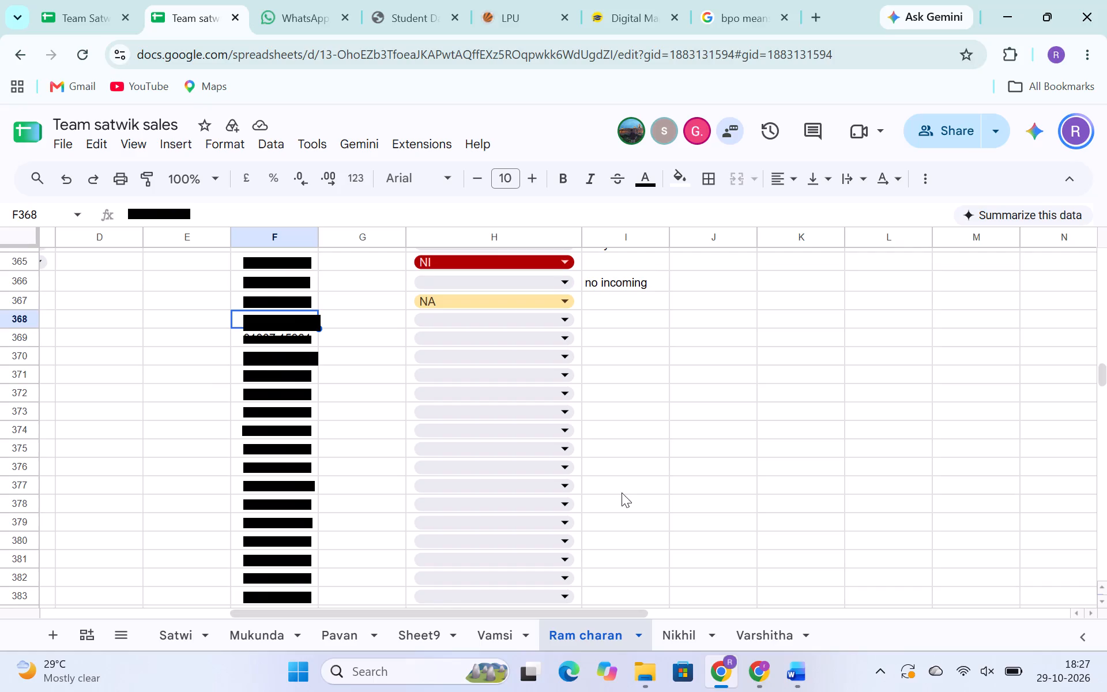
left_click(617, 324)
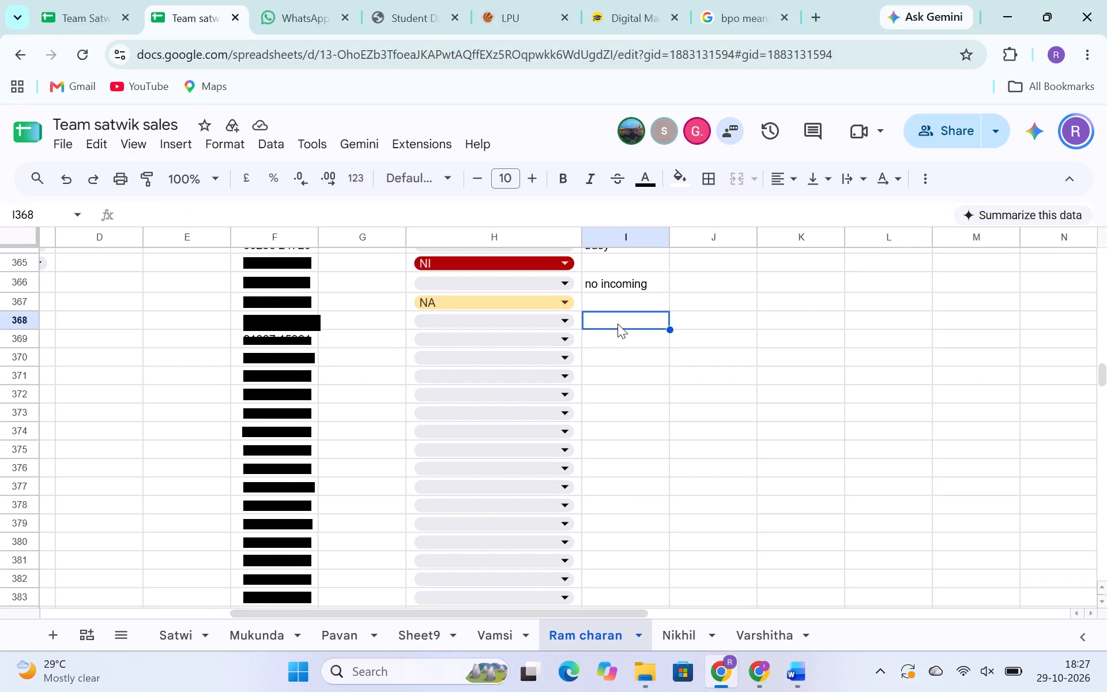
left_click(558, 317)
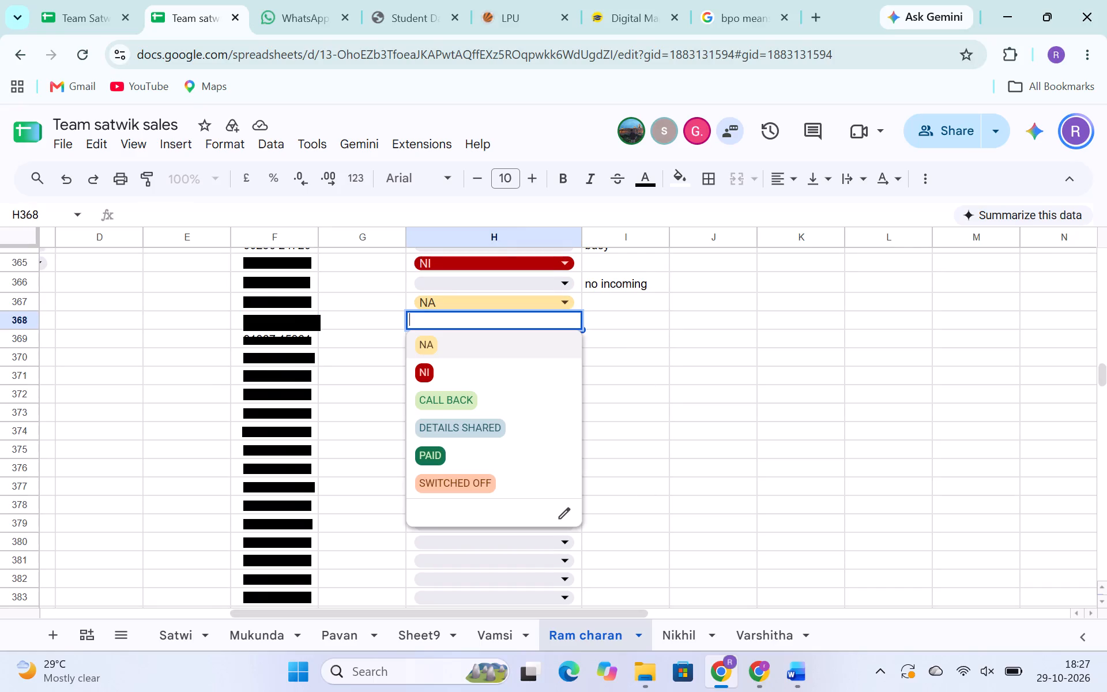
left_click(472, 390)
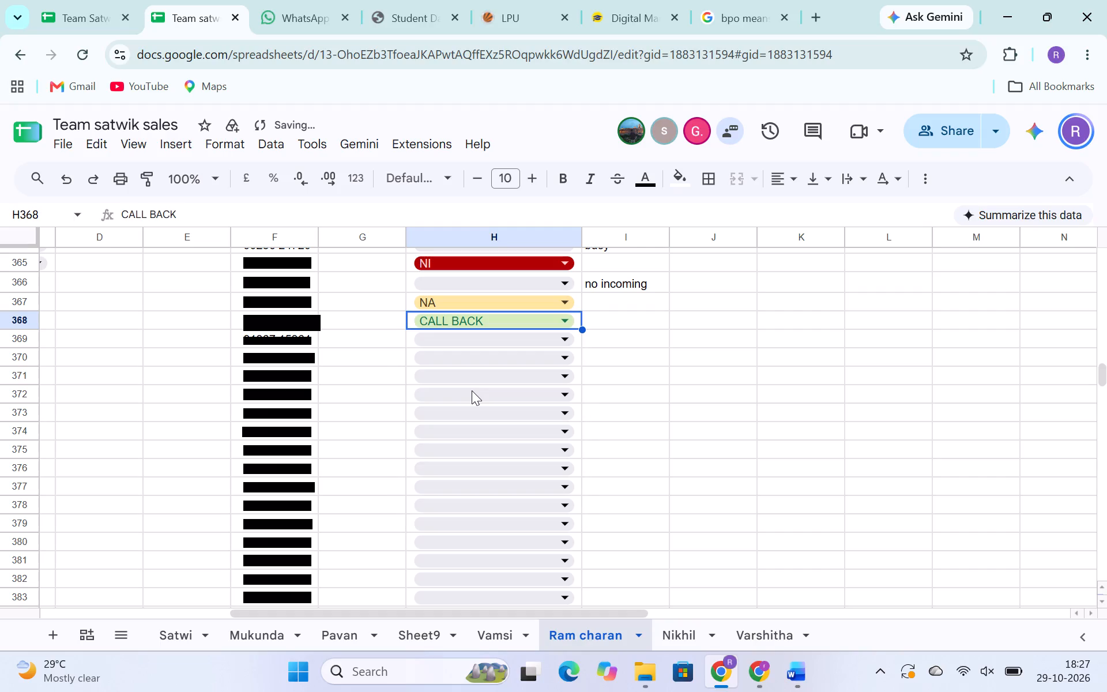
Enter the remark "little busy" in column I of row 368, finishing on the contact number in column F of row 369.
left_click(622, 317)
type("lit")
type("le")
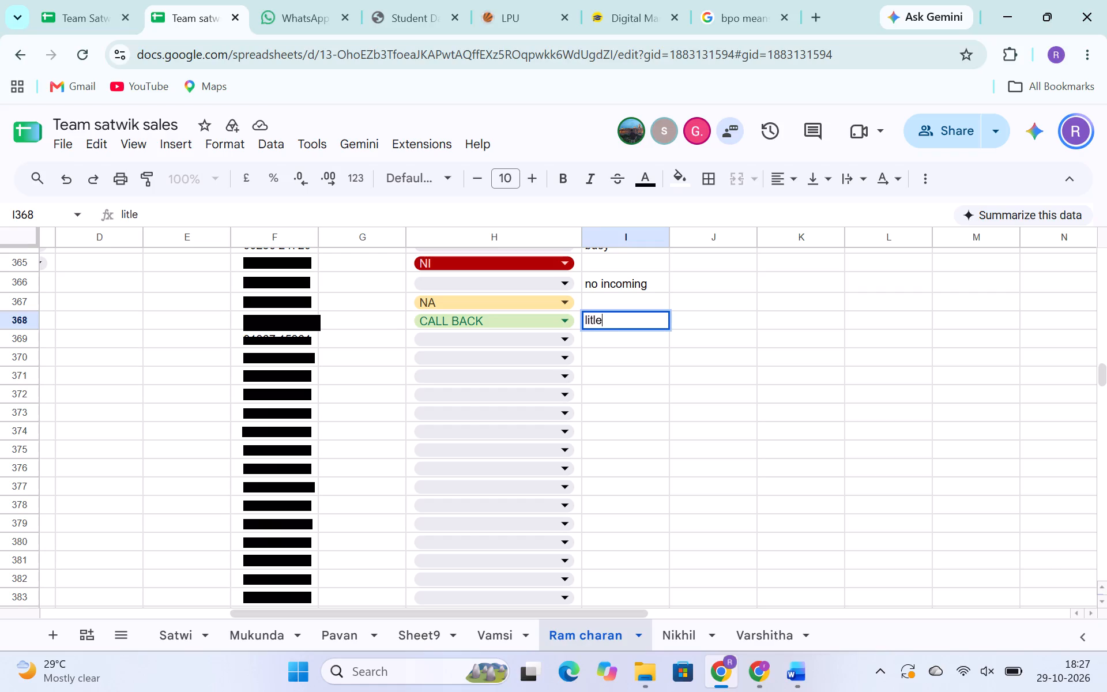
type("==")
key("BackSpace")
key("BackSpace")
key("BackSpace")
key("BackSpace")
type("tle")
key("space")
type("busy")
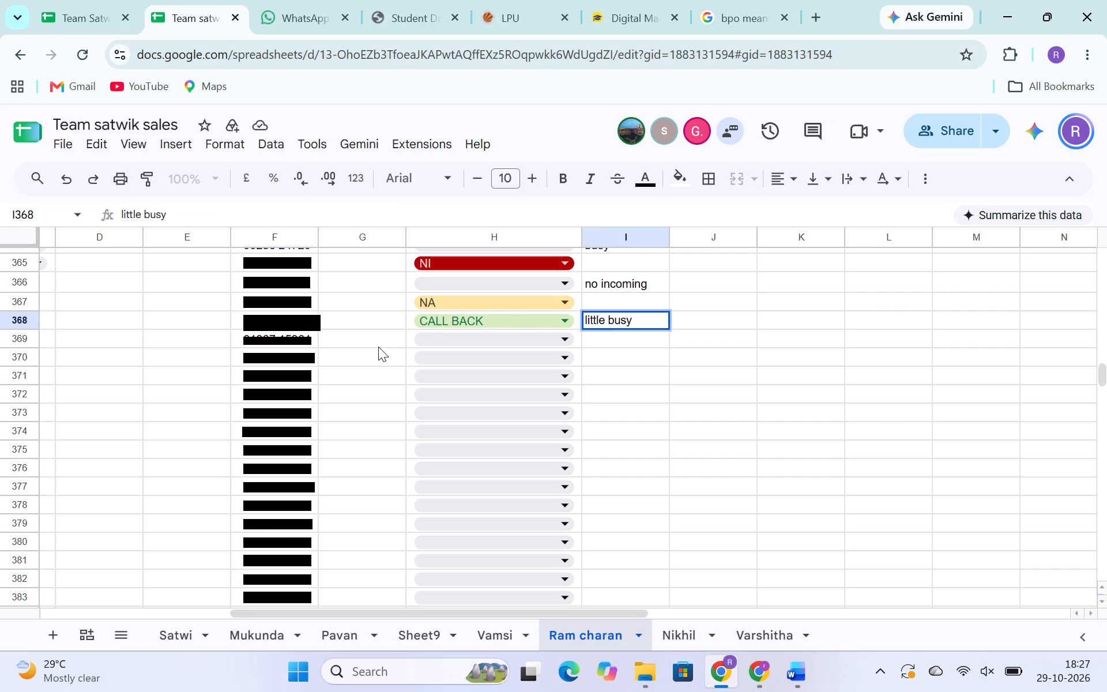
left_click(303, 345)
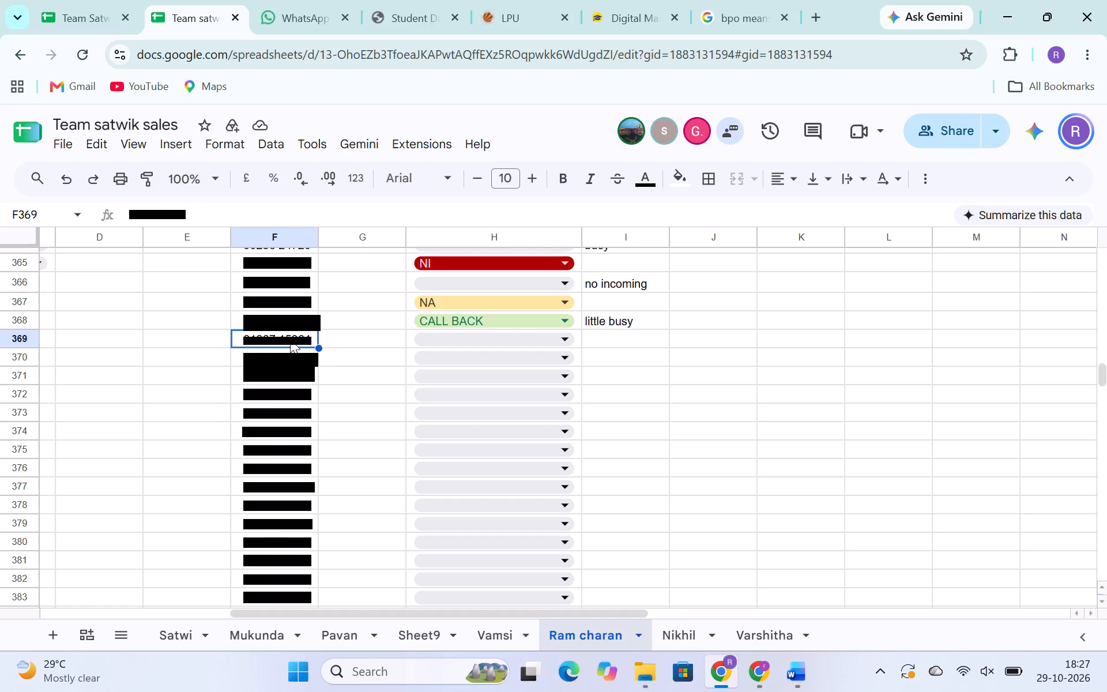
Enter a run of 17 backtick characters in column D of row 367.
scroll(296, 340, "right", 3)
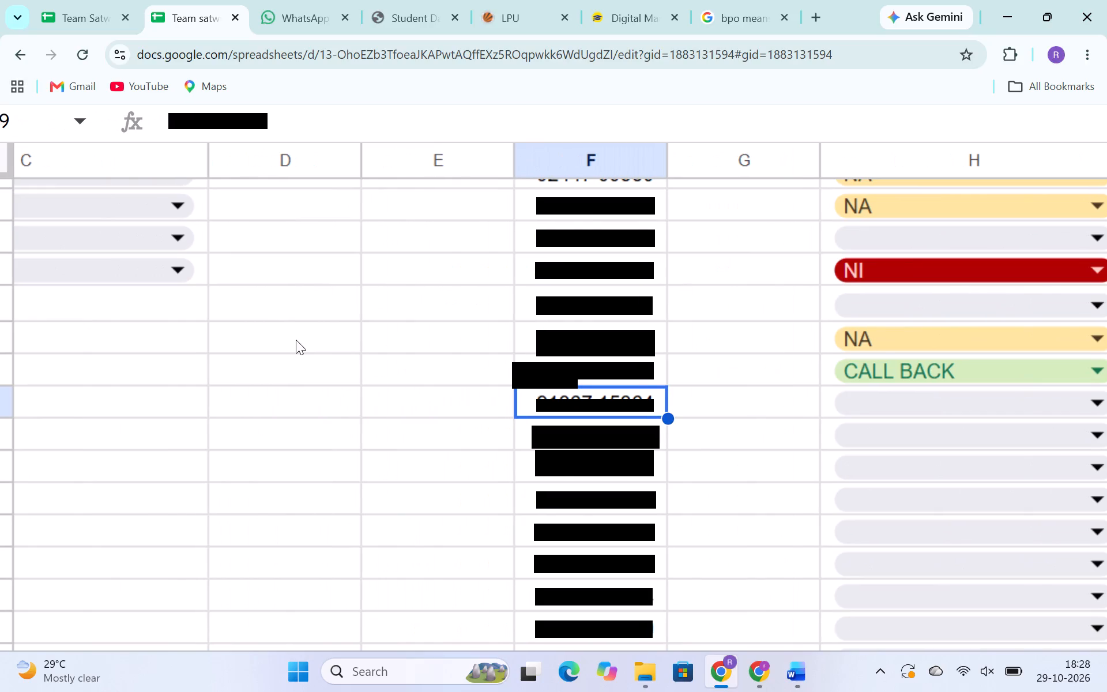
scroll(296, 340, "left", 1)
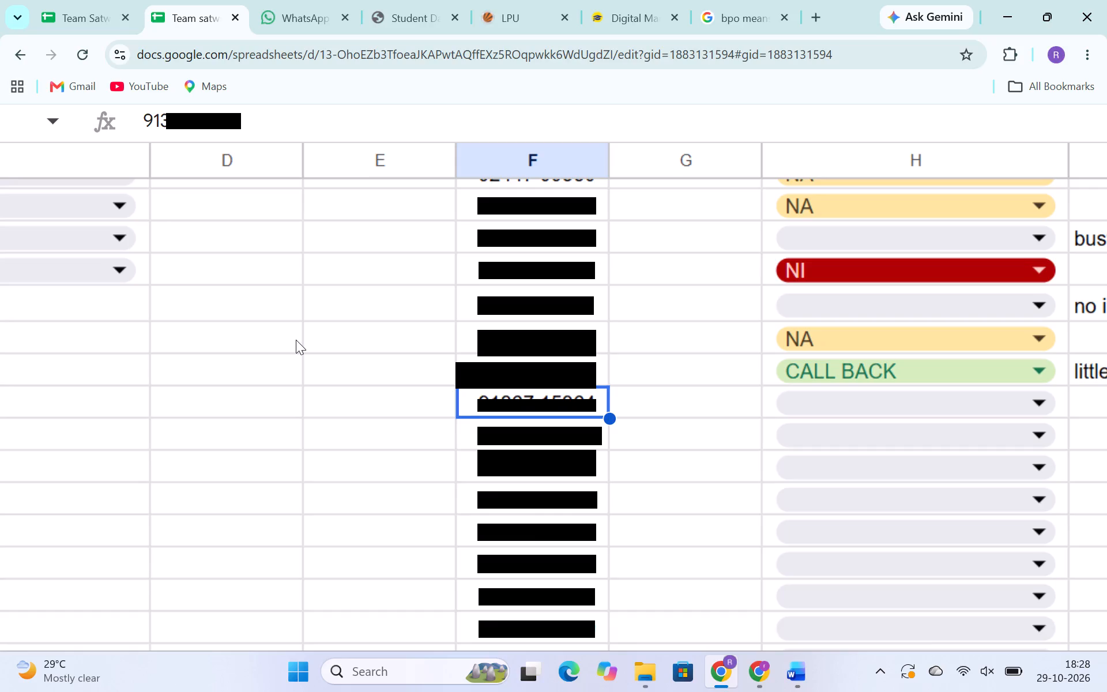
left_click(296, 340)
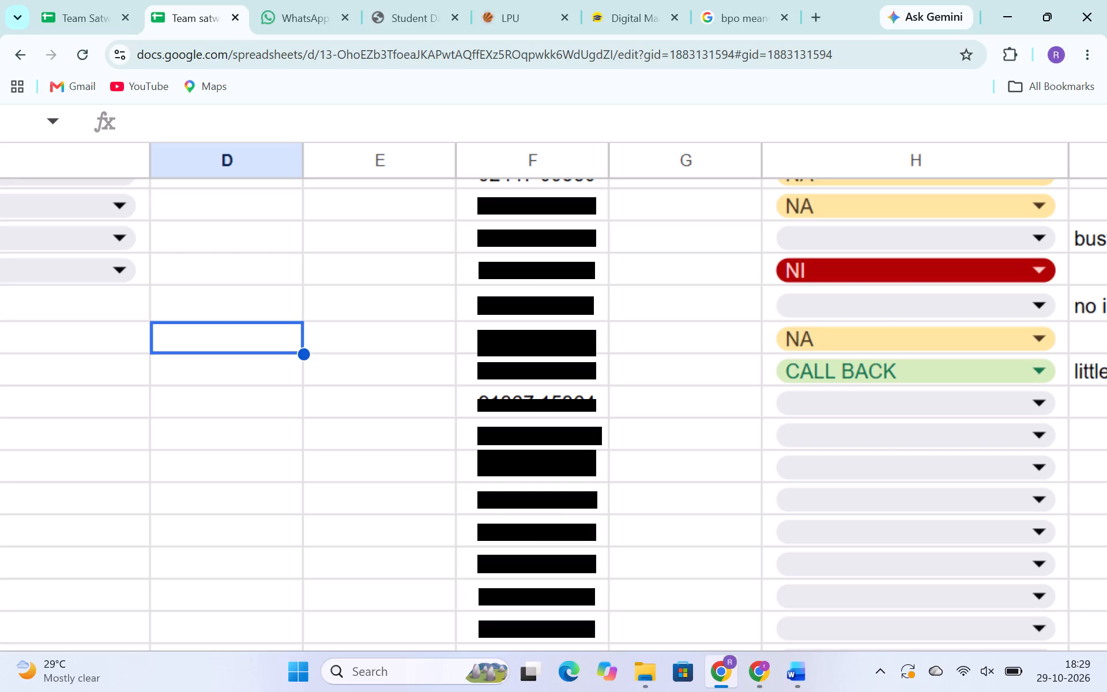
key("grave")
key("grave")
key("grave")
key("grave")
key("grave")
key("grave")
key("grave")
key("grave")
key("grave")
key("grave")
key("grave")
key("grave")
key("grave")
key("grave")
key("grave")
key("grave")
key("grave")
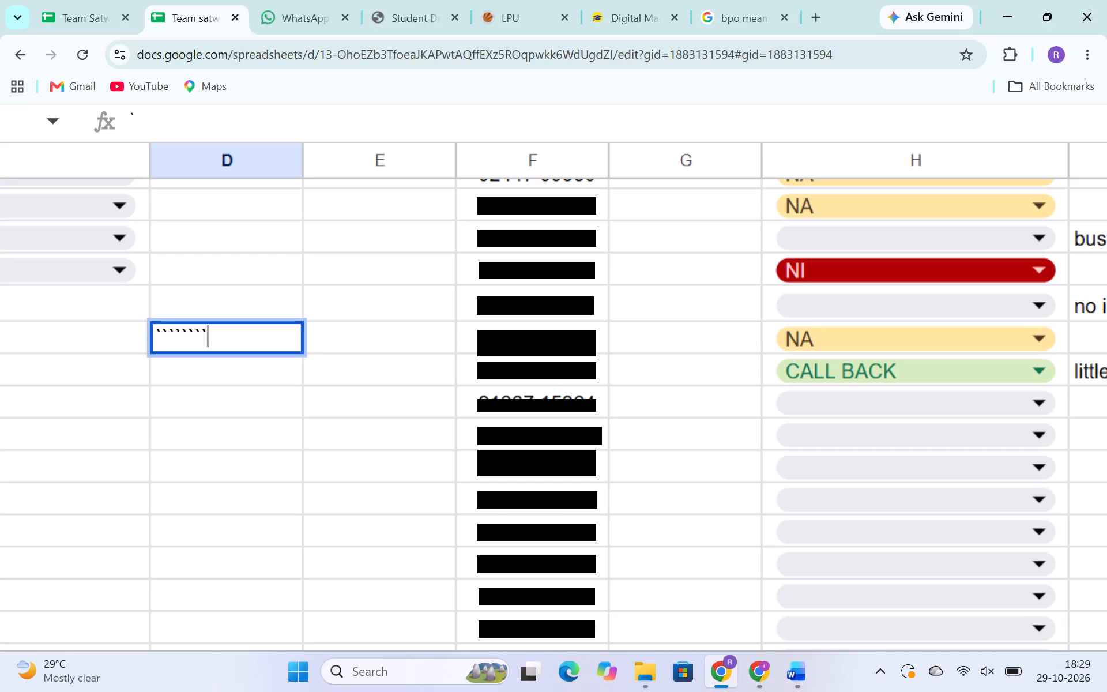
Set the call status in column H of row 369 to NA, finishing on the contact number in column F of row 370.
left_click(807, 415)
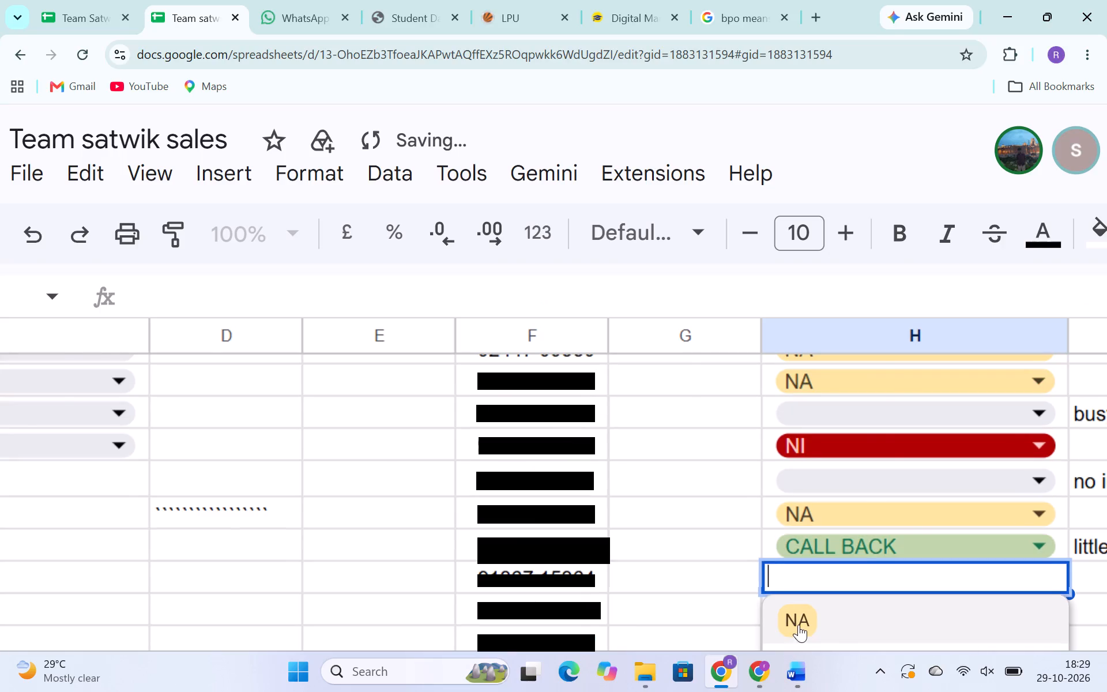
left_click(799, 625)
scroll(799, 625, "down", 2)
scroll(799, 625, "left", 1)
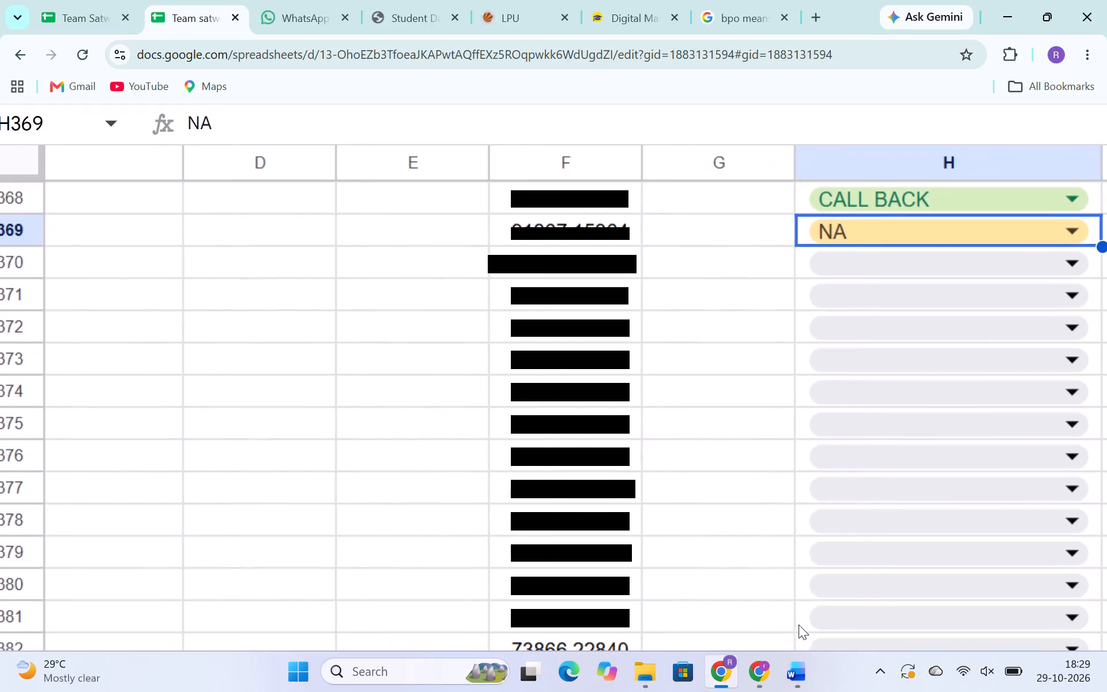
scroll(799, 625, "left", 1)
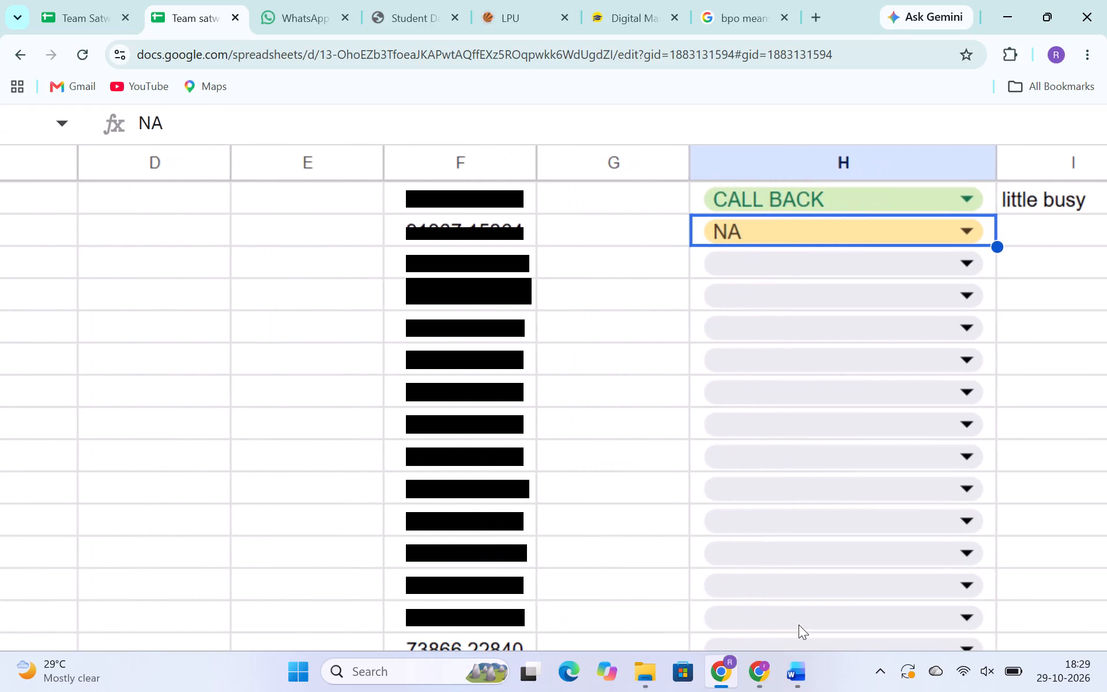
left_click(491, 268)
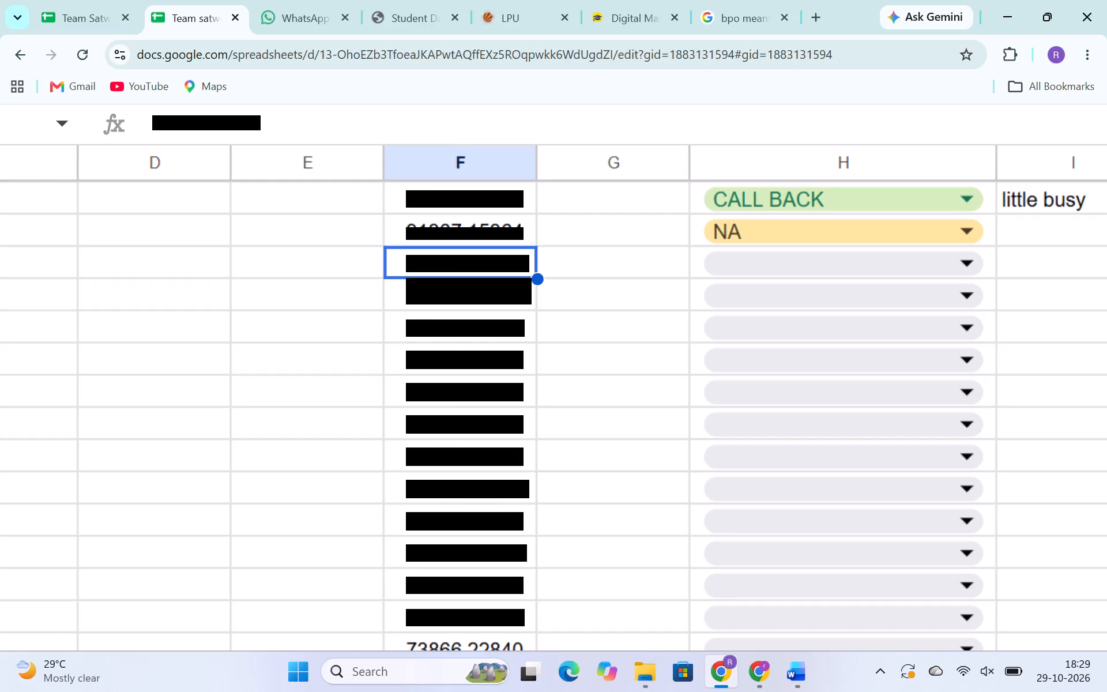
Set the call status in column H of row 370 to NA, finishing on the contact number in column F of row 371.
scroll(529, 270, "left", 2)
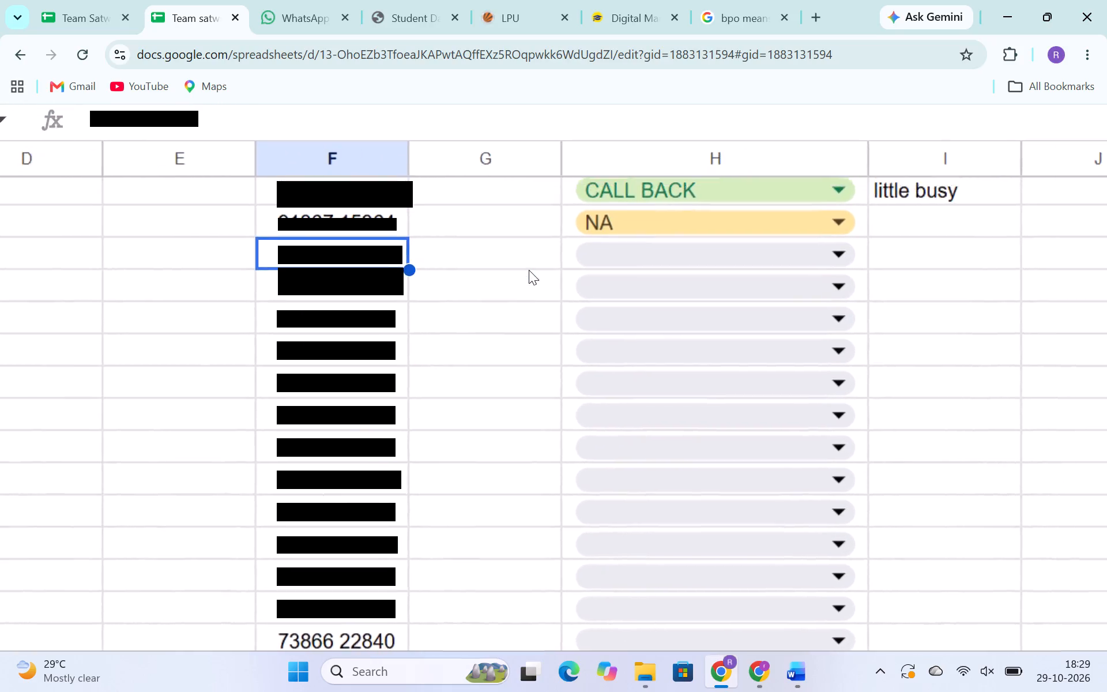
scroll(529, 270, "left", 1)
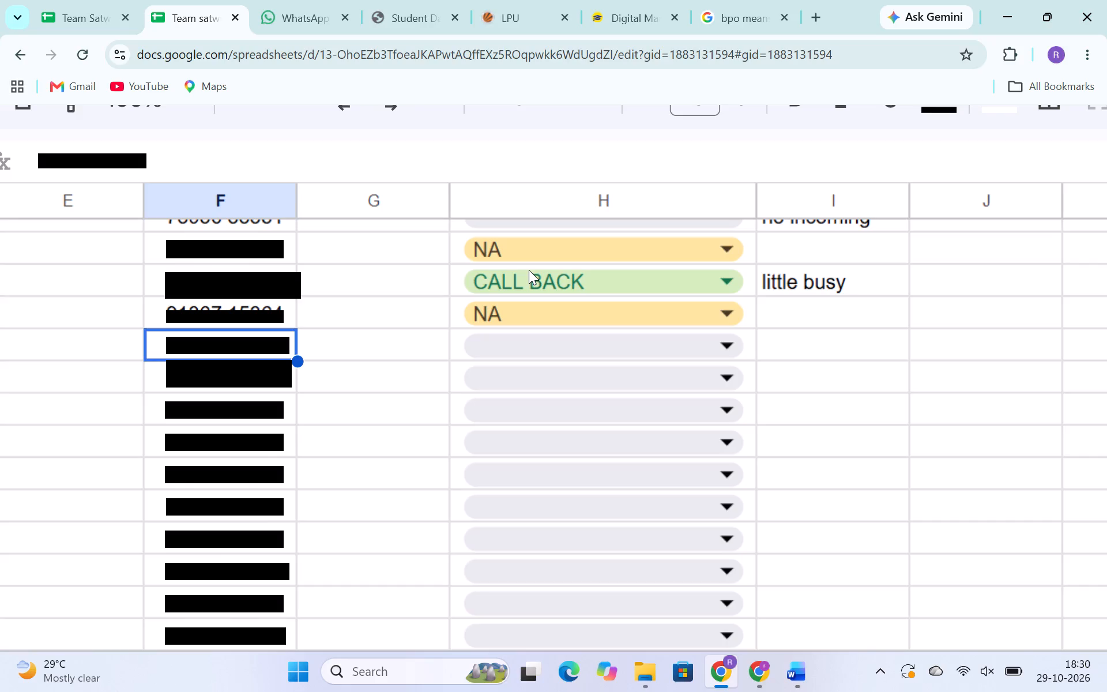
left_click(641, 361)
left_click(619, 344)
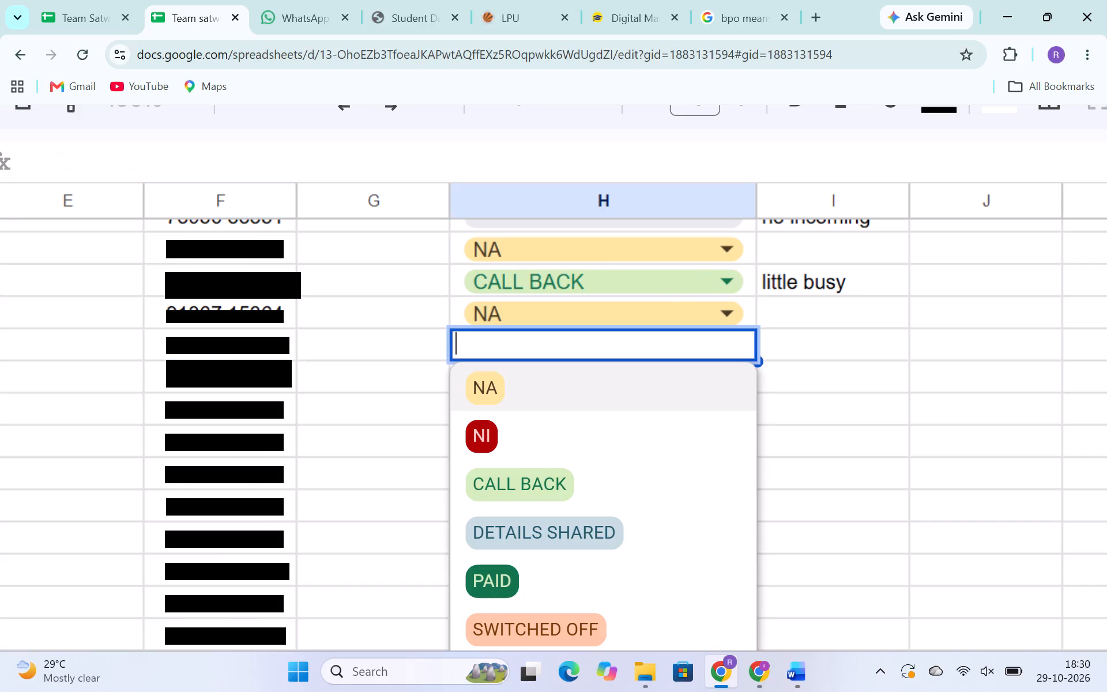
left_click(553, 392)
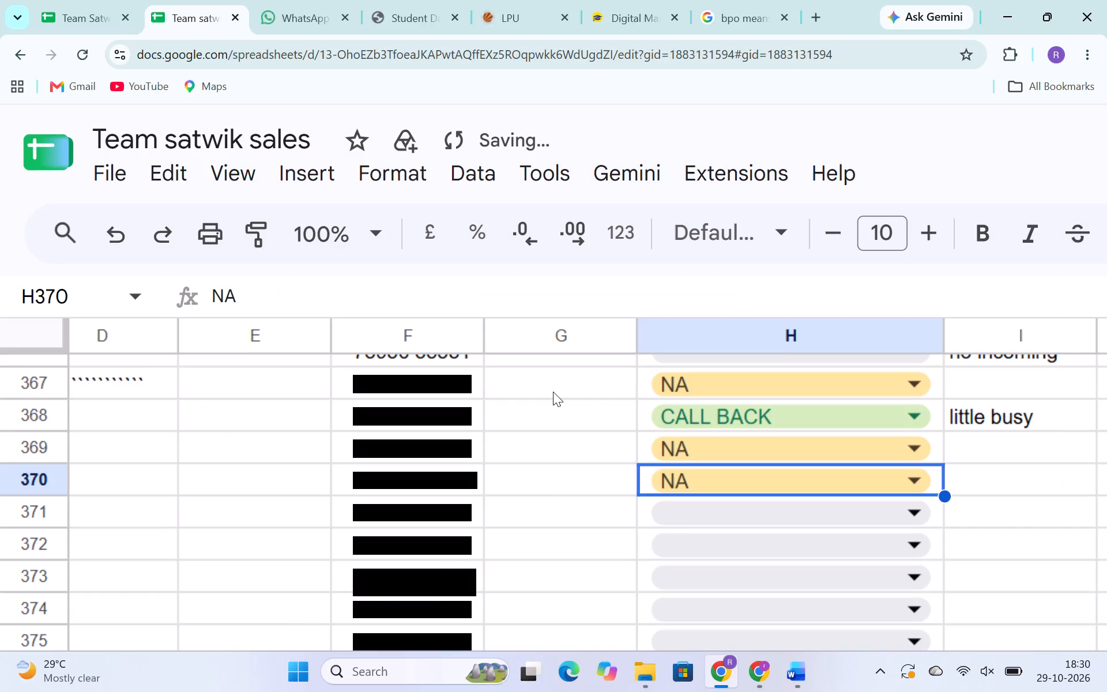
scroll(553, 392, "down", 2)
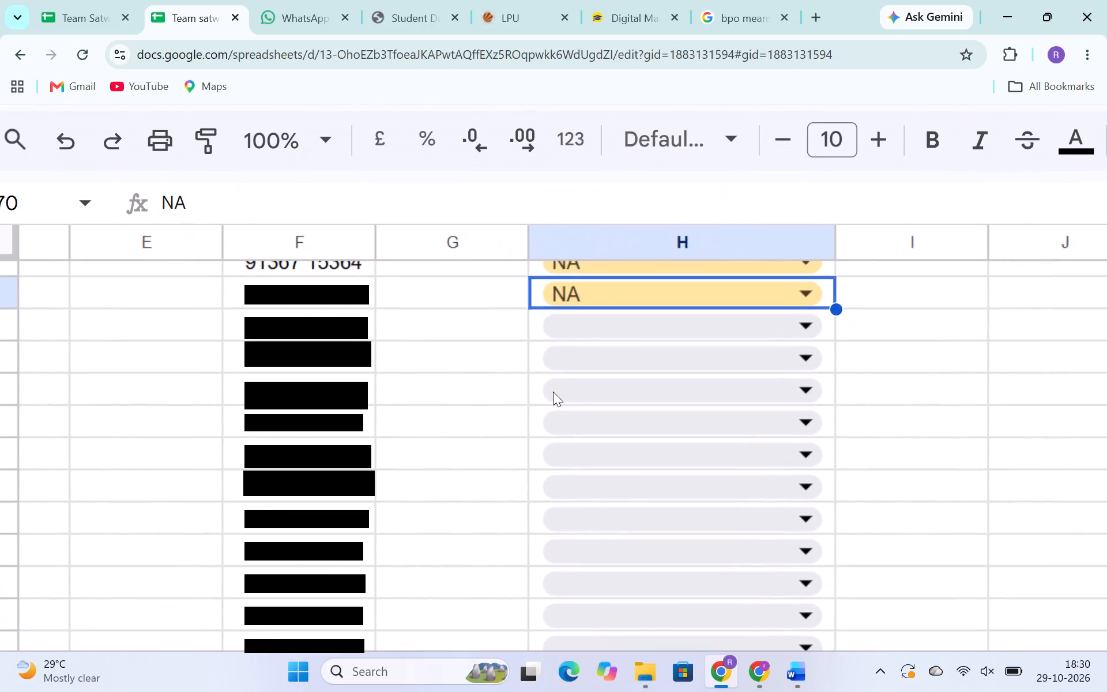
left_click(356, 322)
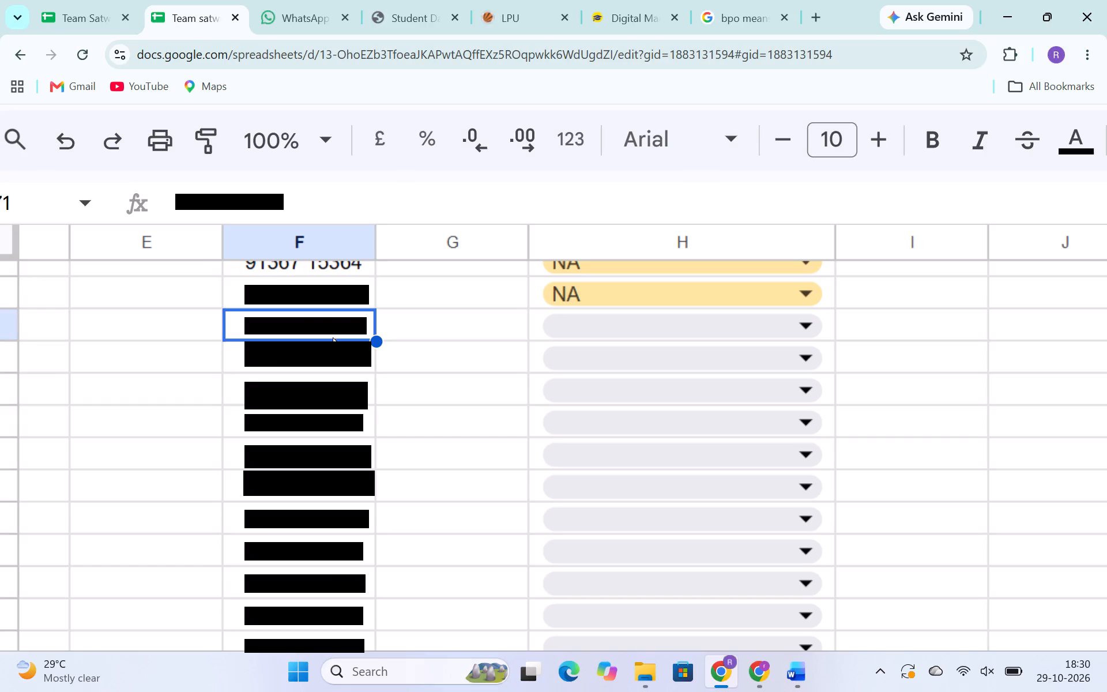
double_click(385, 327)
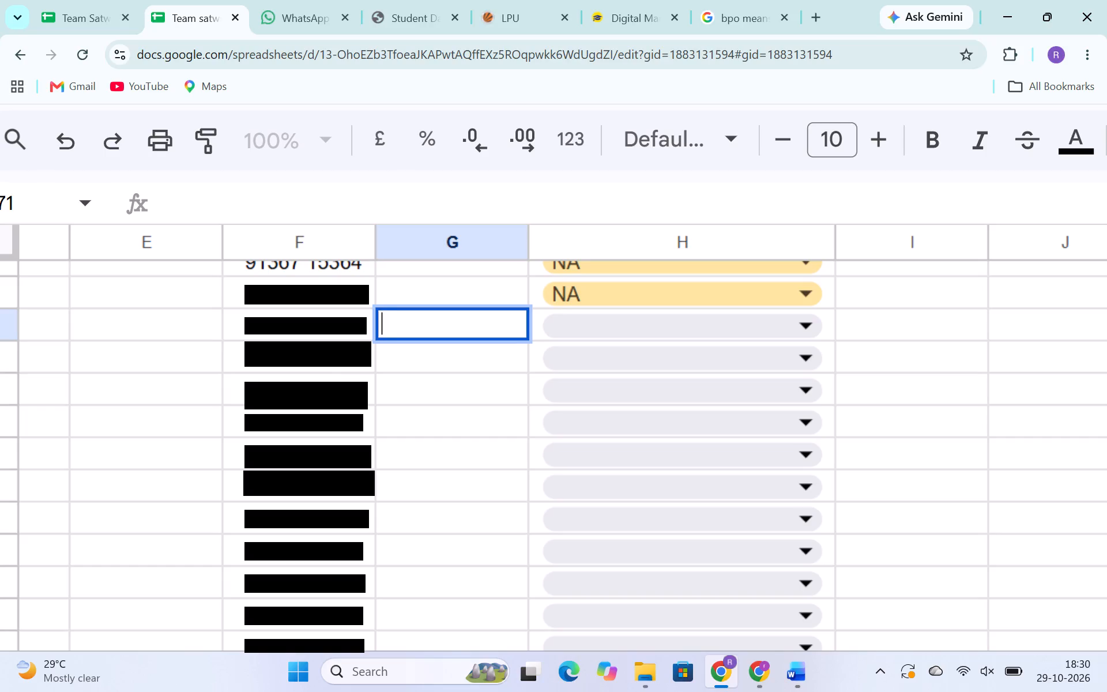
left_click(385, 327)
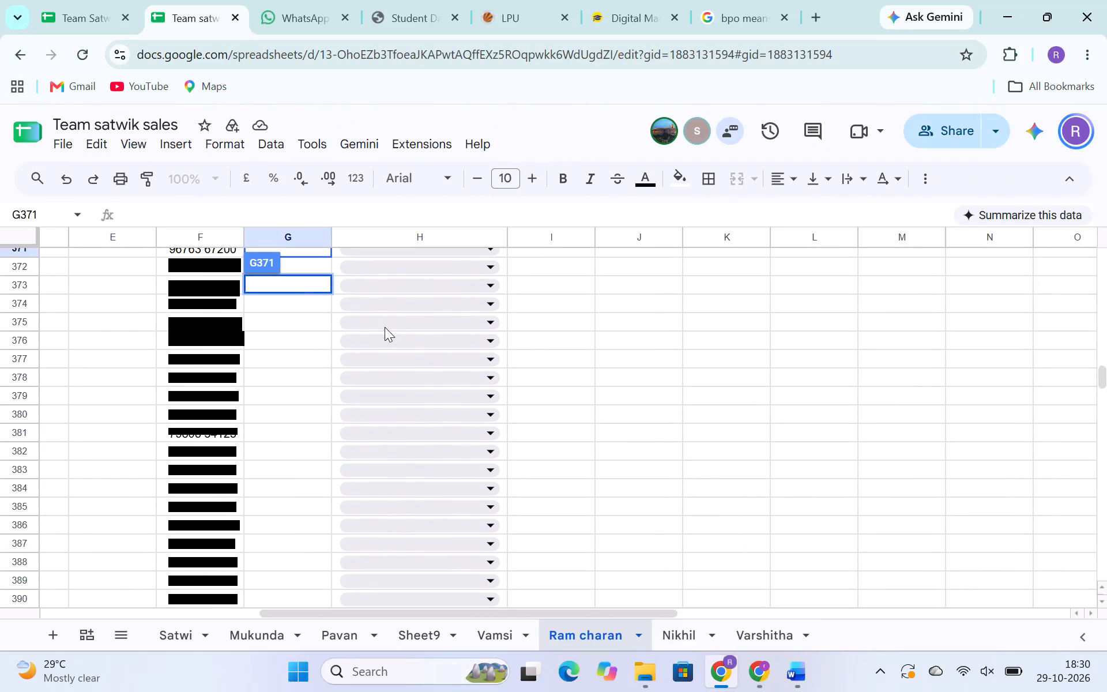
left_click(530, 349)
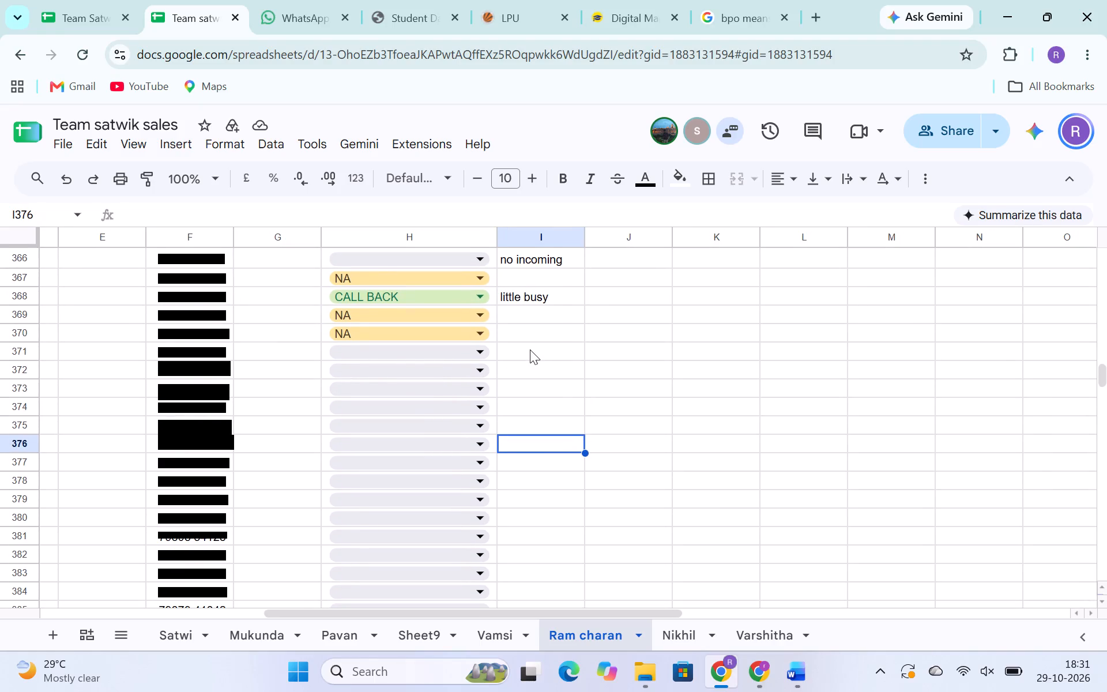
Set the call status in column H of row 371 to NA, finishing on the contact number in column F of row 372.
left_click(488, 355)
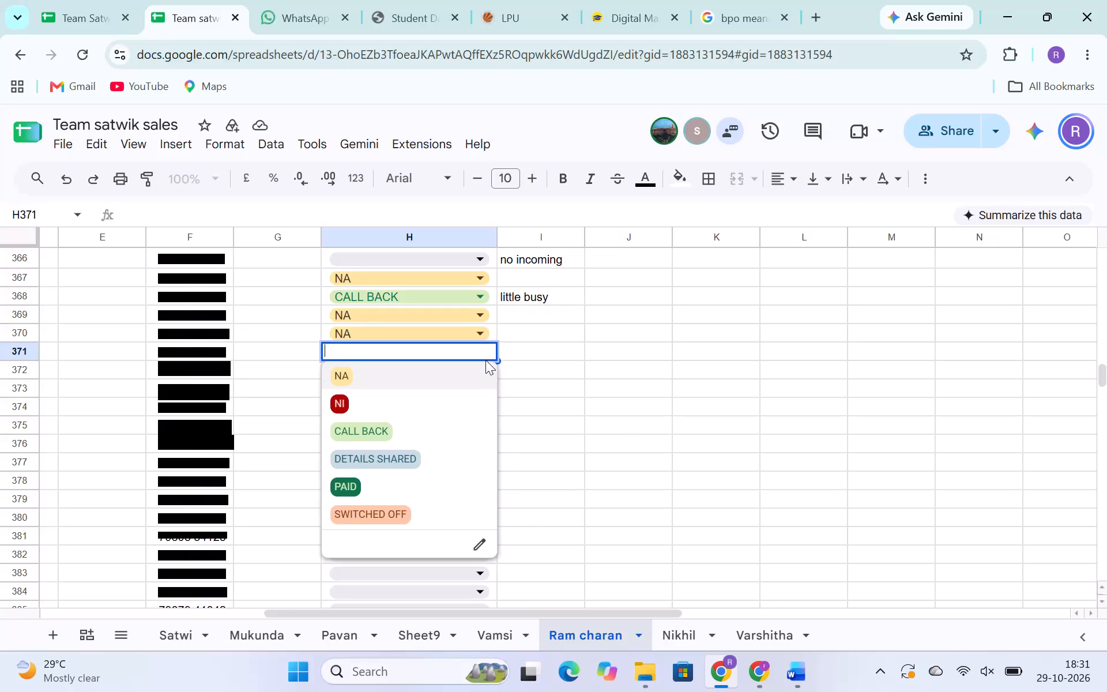
scroll(485, 363, "left", 1)
left_click(439, 379)
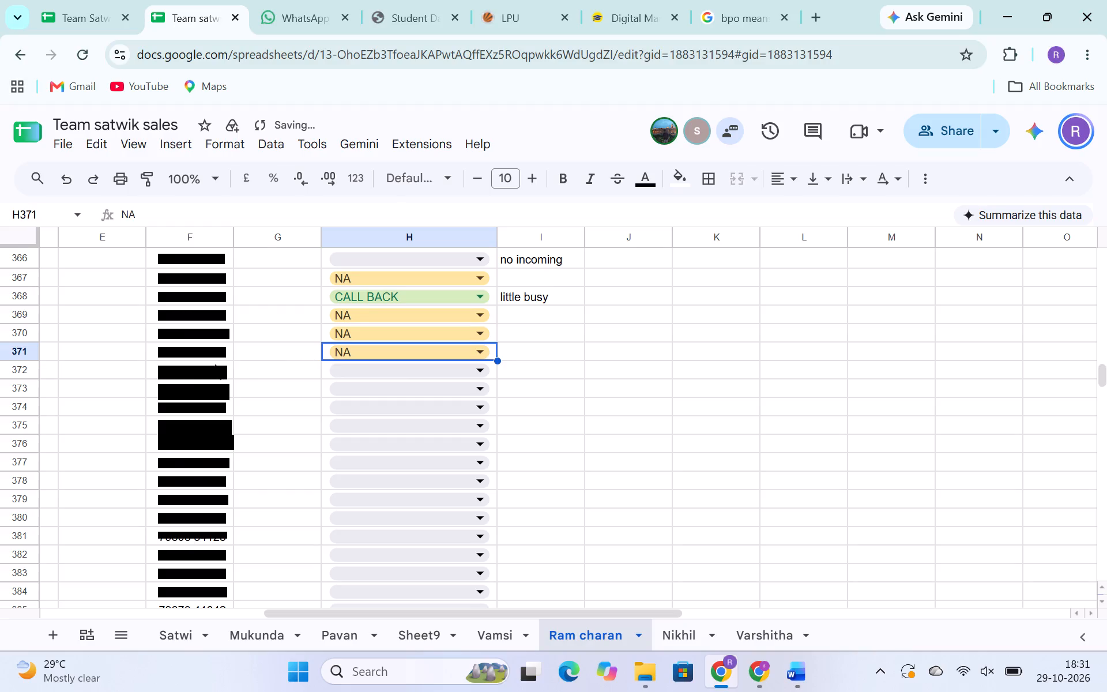
left_click(213, 368)
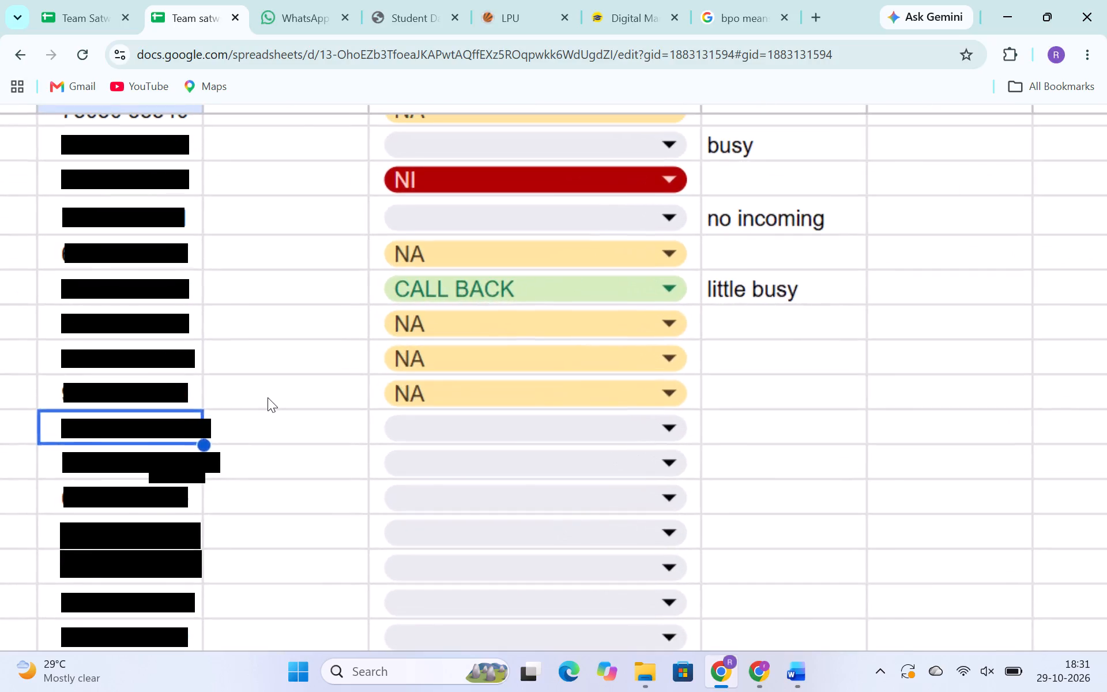
Review the call statuses and remarks already recorded in the rows between the section heading in row 341 and row 372.
scroll(268, 397, "right", 1)
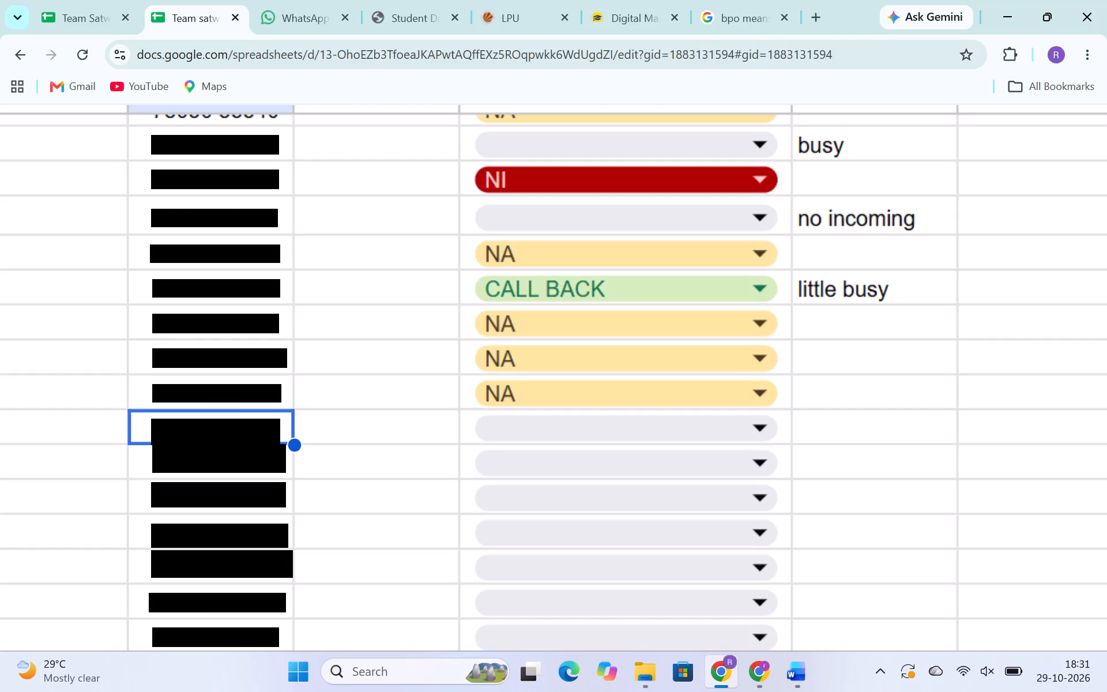
left_click(248, 428)
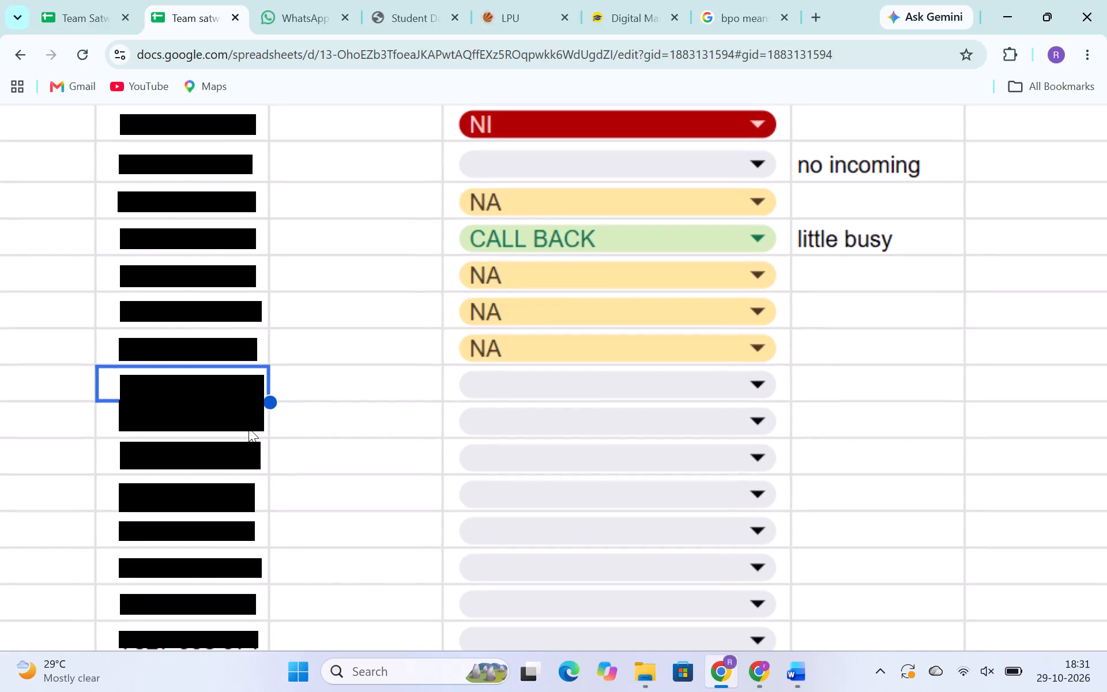
scroll(248, 428, "up", 1)
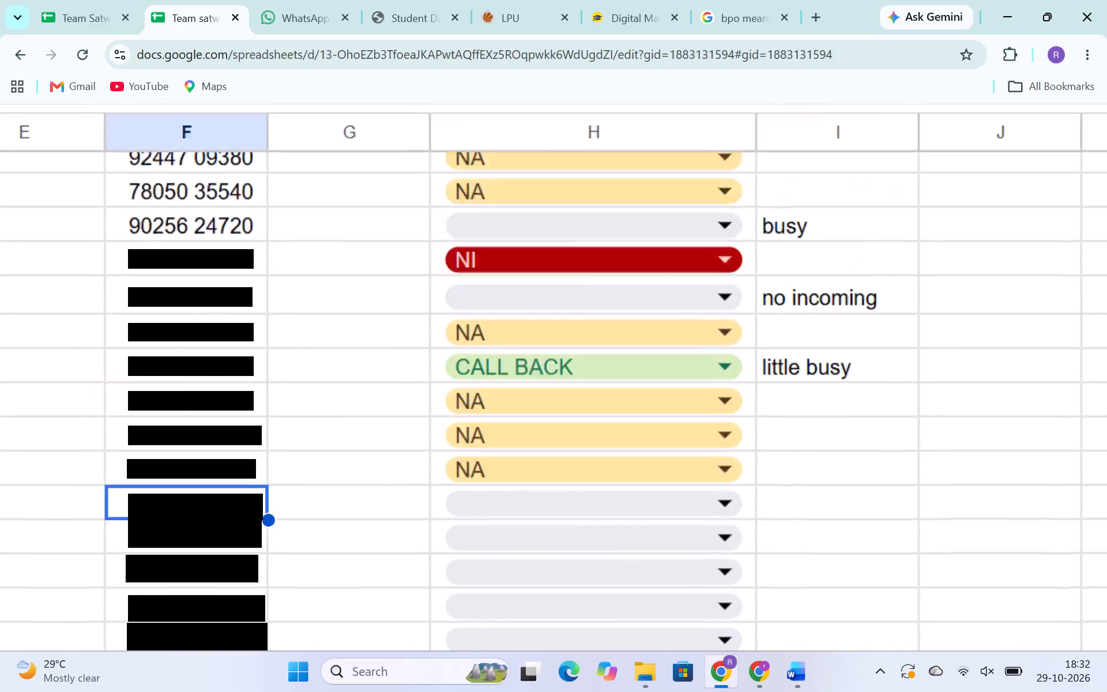
scroll(248, 428, "up", 1)
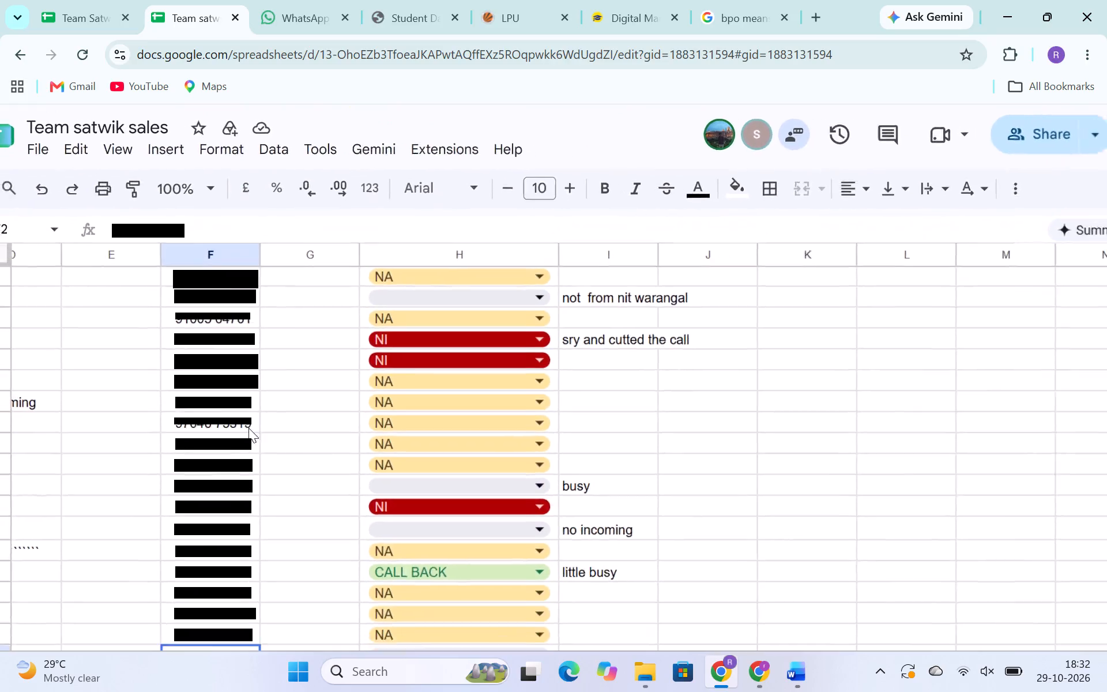
scroll(248, 428, "up", 1)
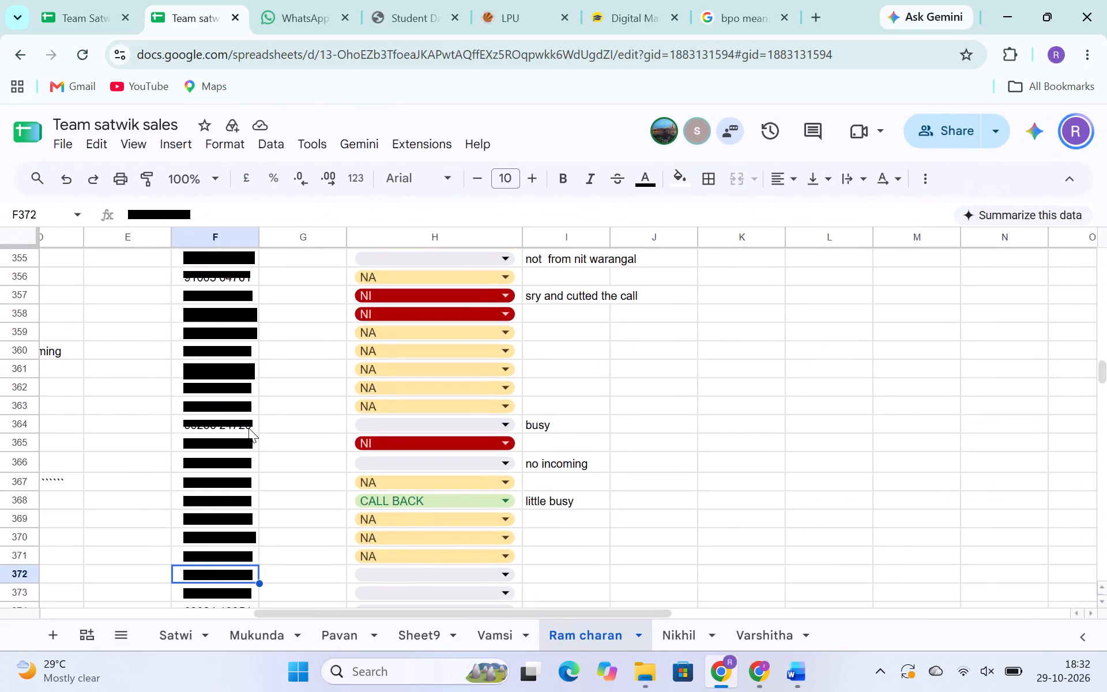
scroll(248, 428, "up", 3)
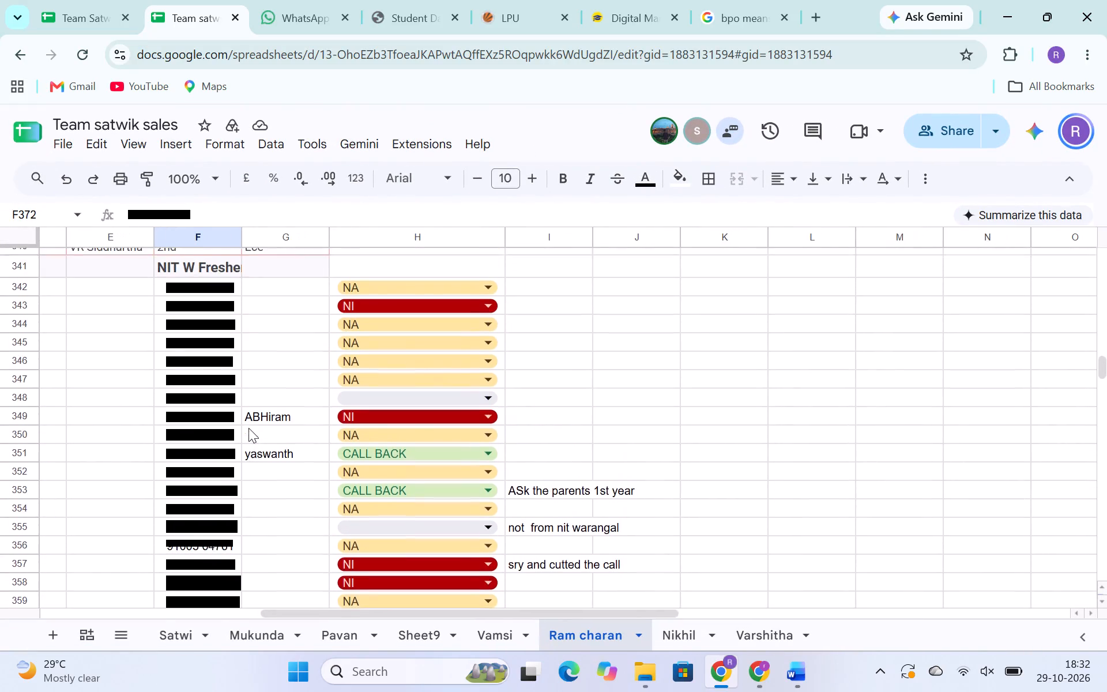
scroll(248, 428, "up", 1)
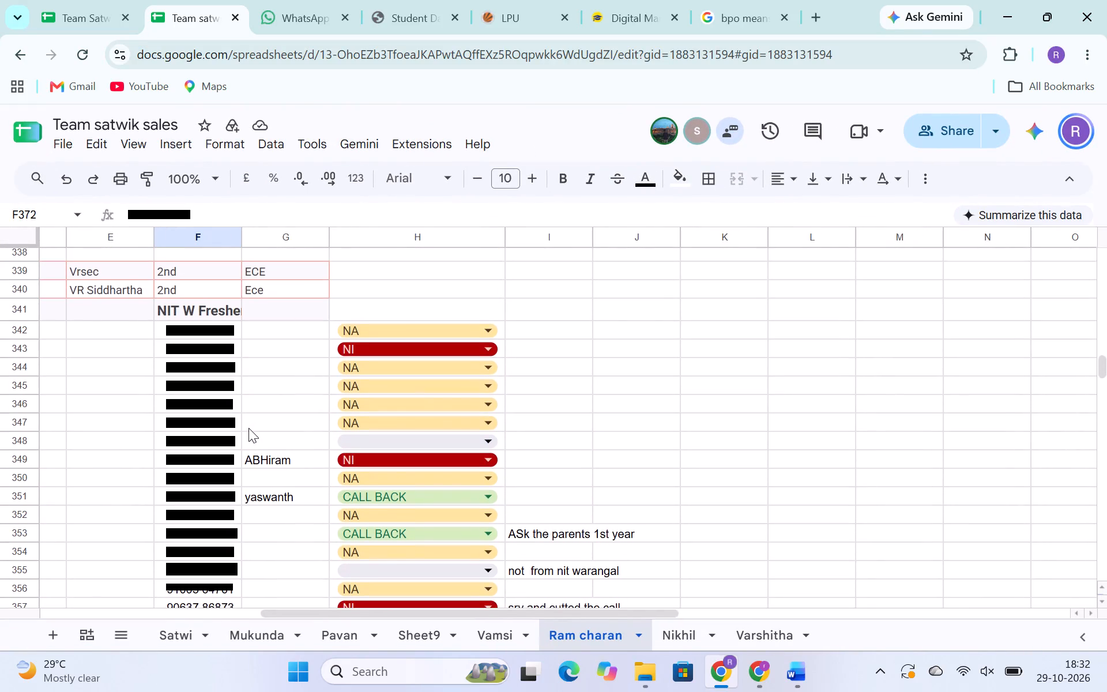
scroll(248, 428, "up", 1)
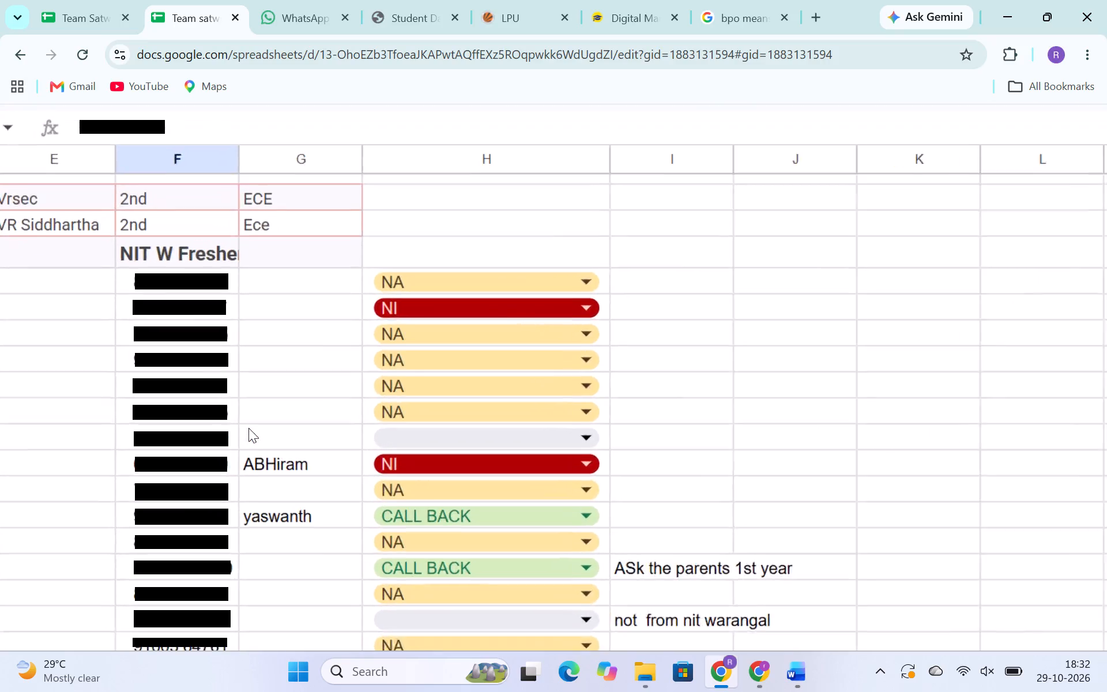
scroll(248, 428, "down", 2)
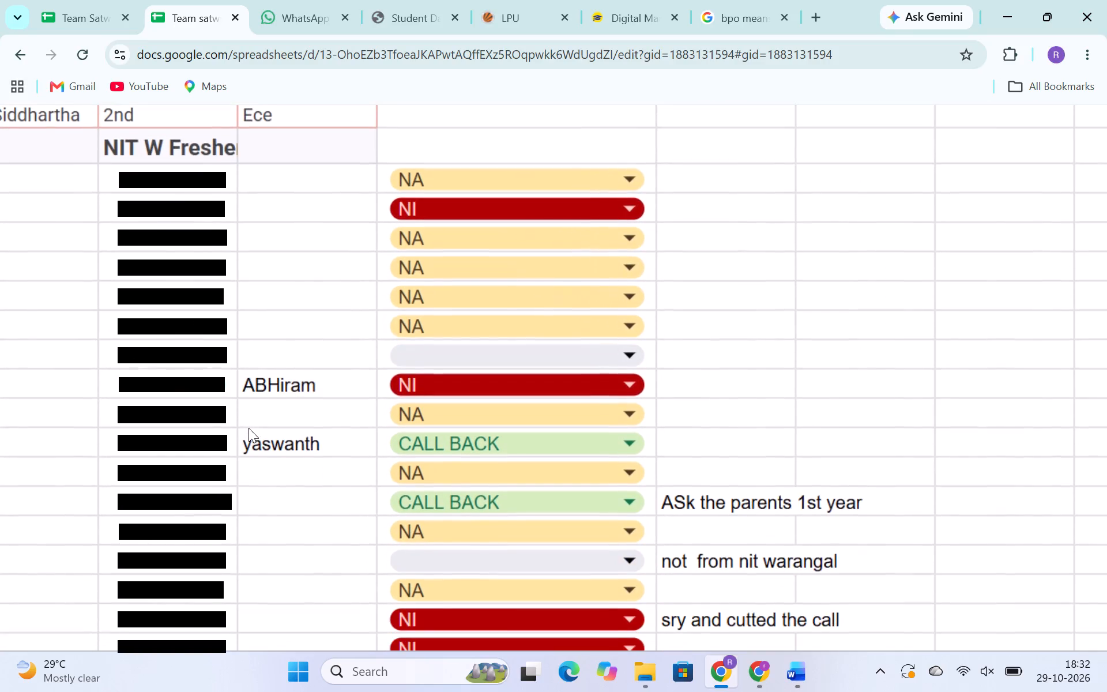
scroll(248, 428, "down", 3)
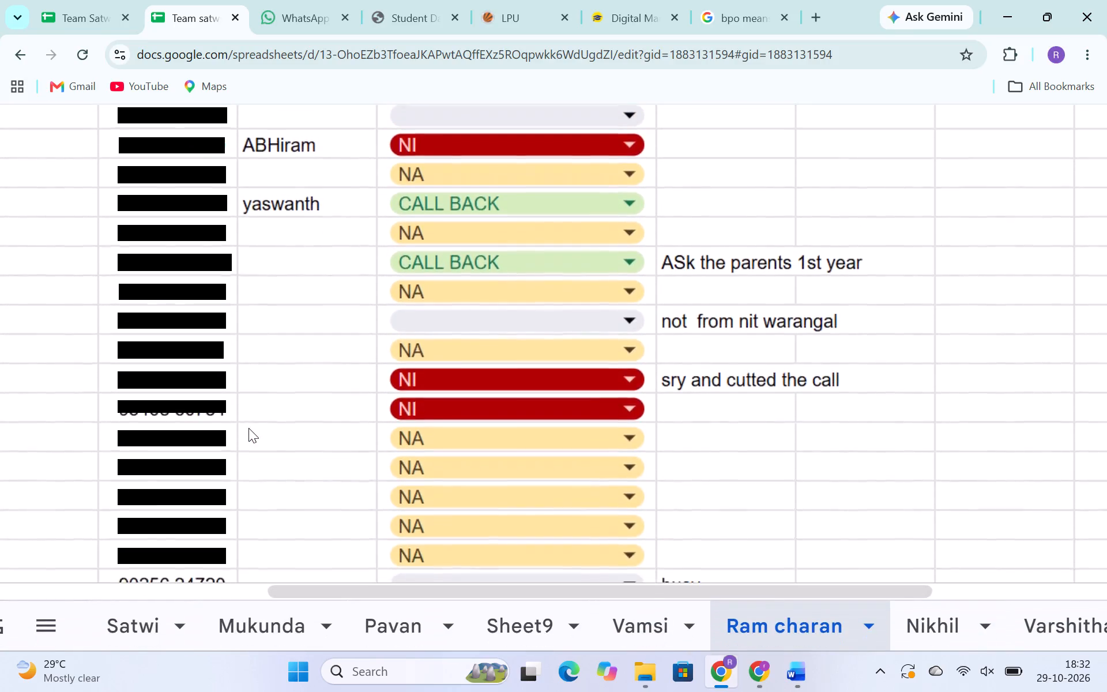
scroll(248, 428, "down", 3)
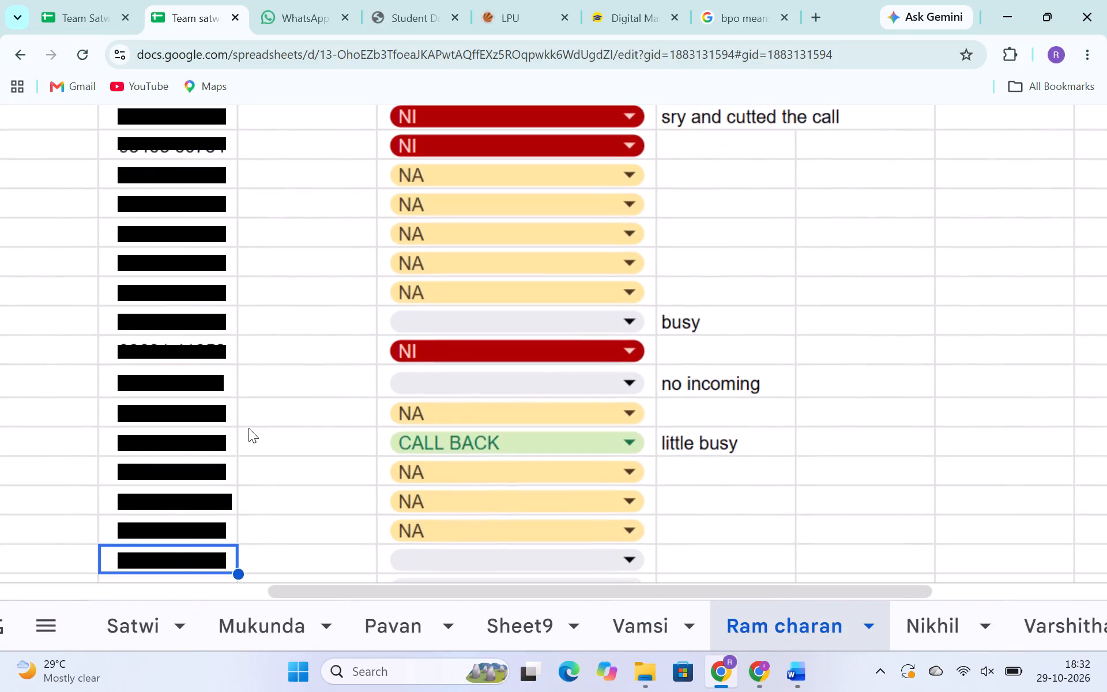
left_click(248, 428)
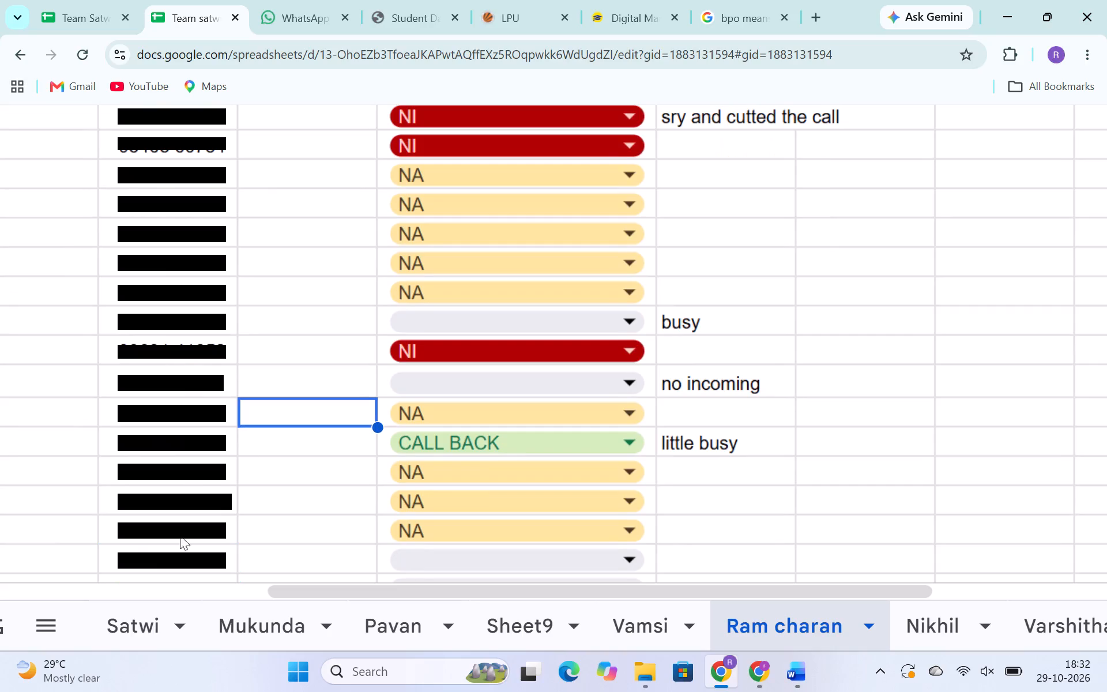
Enter the remark "busy 1st year i dont want to join" in column I of row 372, finishing on the contact number in column F of row 373.
left_click(161, 556)
scroll(161, 556, "down", 1)
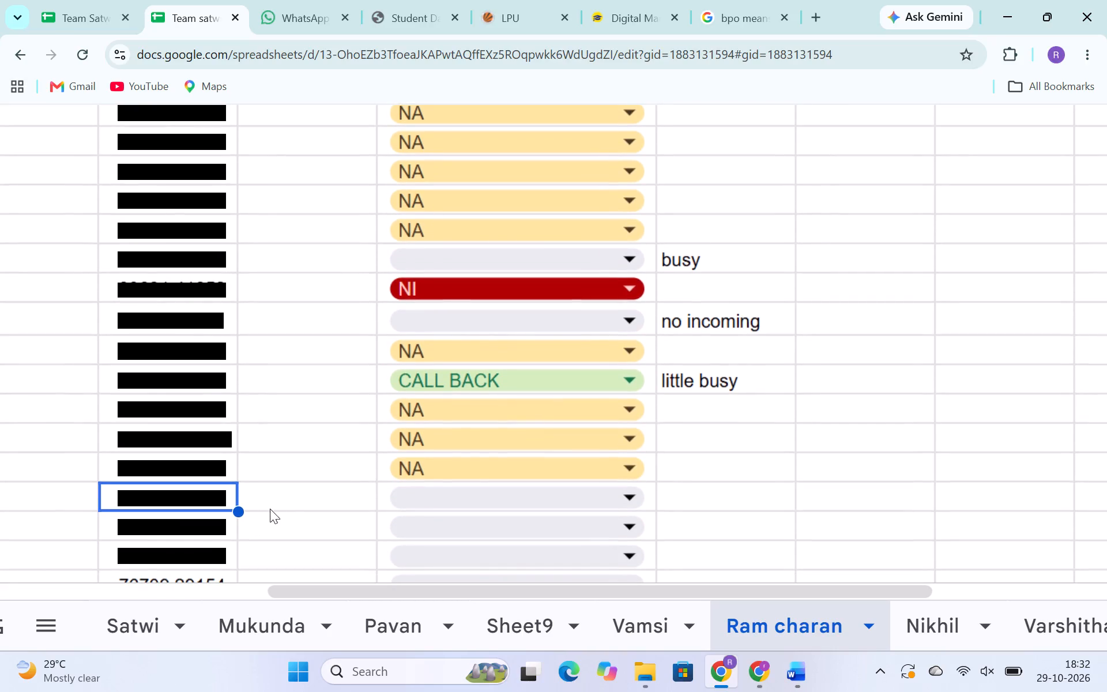
left_click(678, 493)
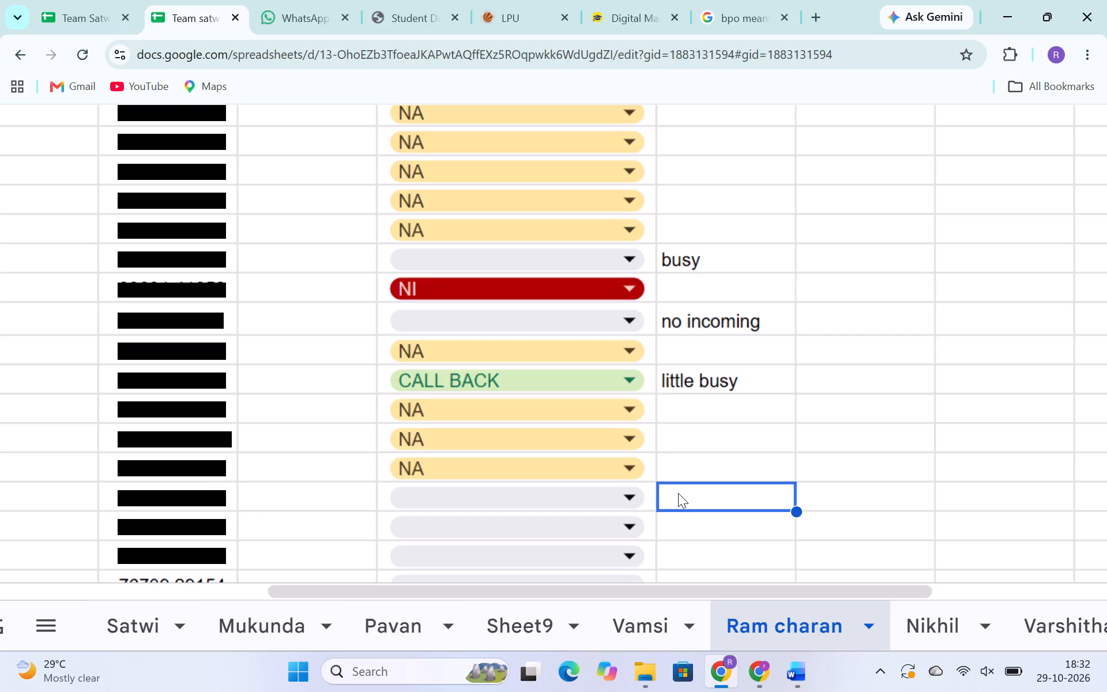
key("s")
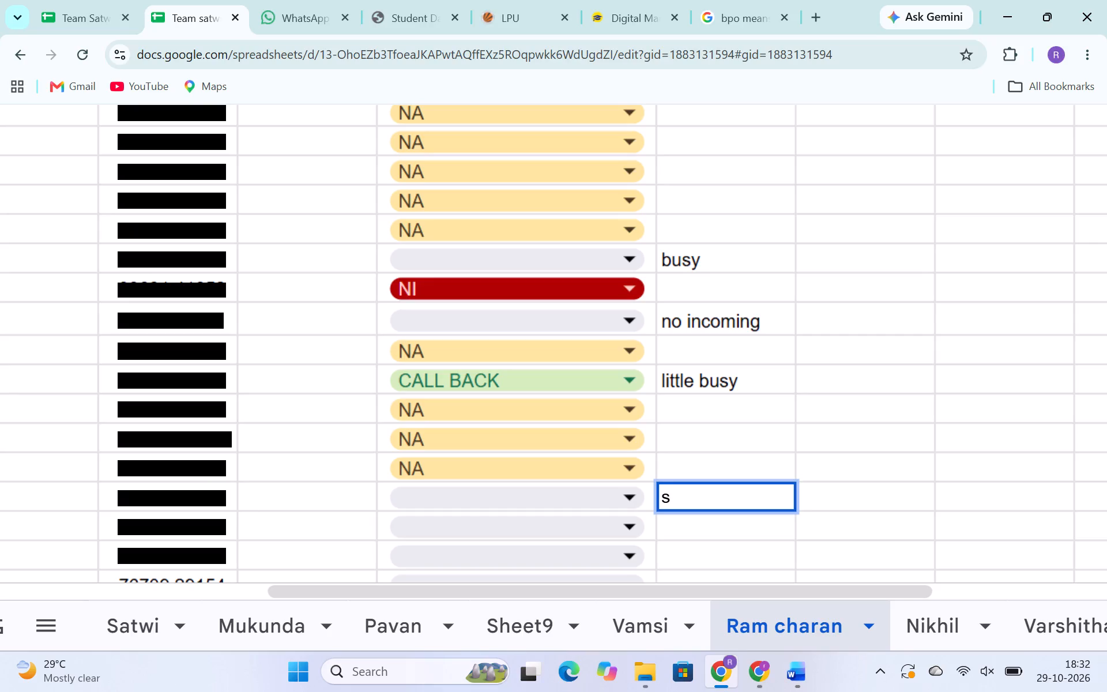
key("BackSpace")
type("busy")
key("space")
type("1st")
key("space")
type("year i dont want to join")
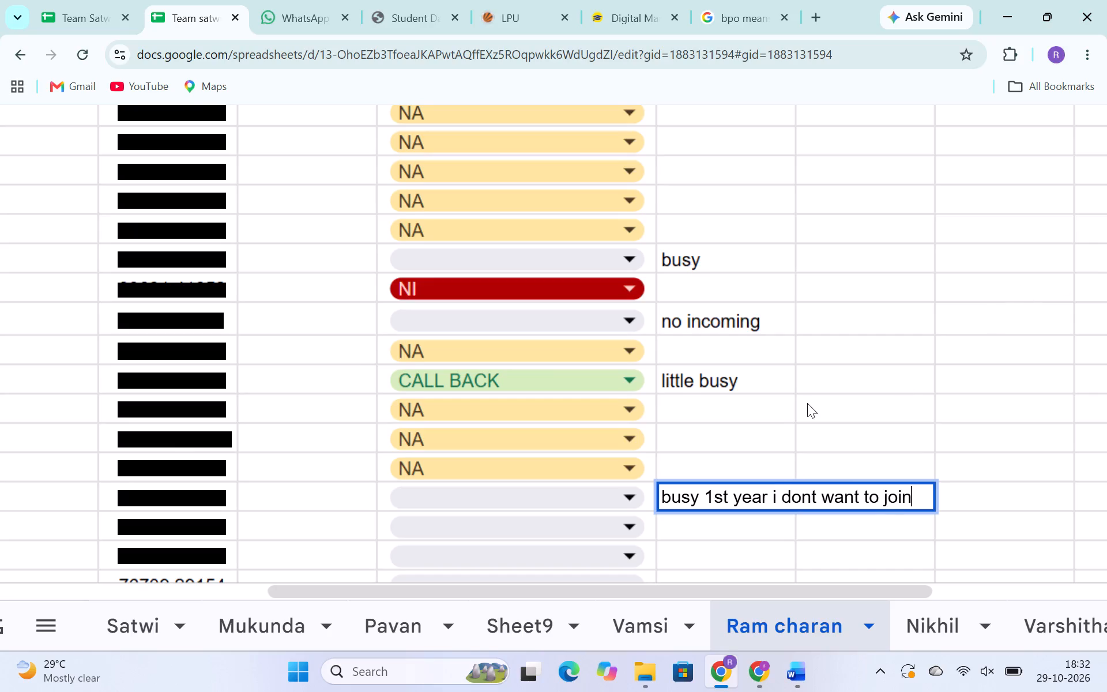
scroll(807, 403, "down", 2)
left_click(777, 420)
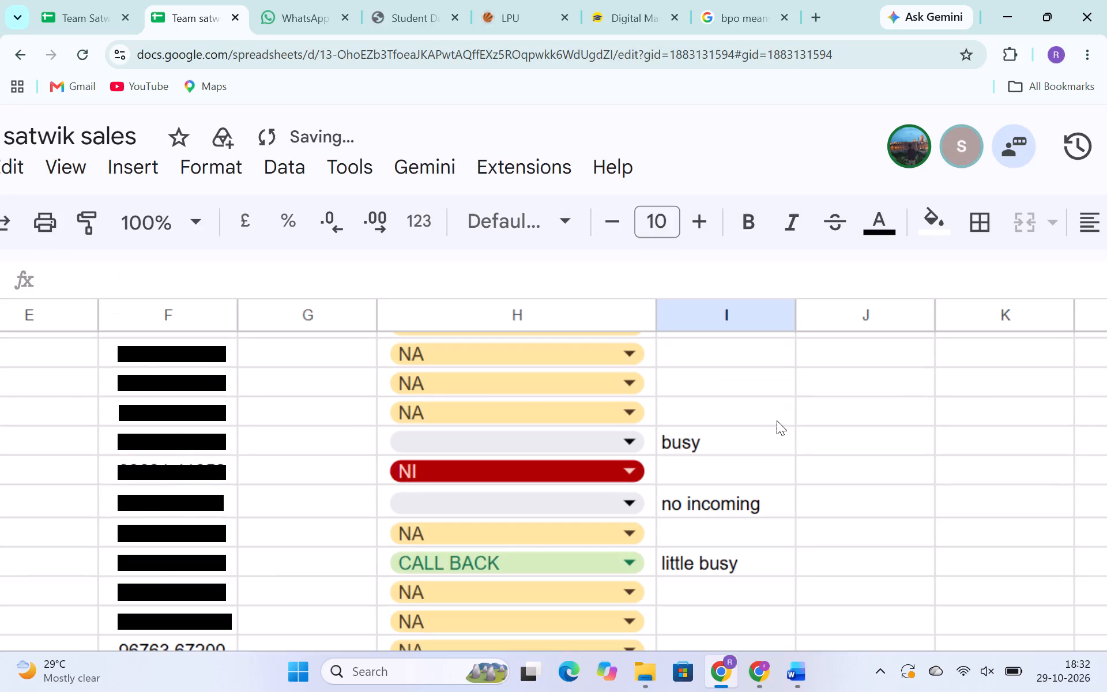
scroll(716, 468, "down", 3)
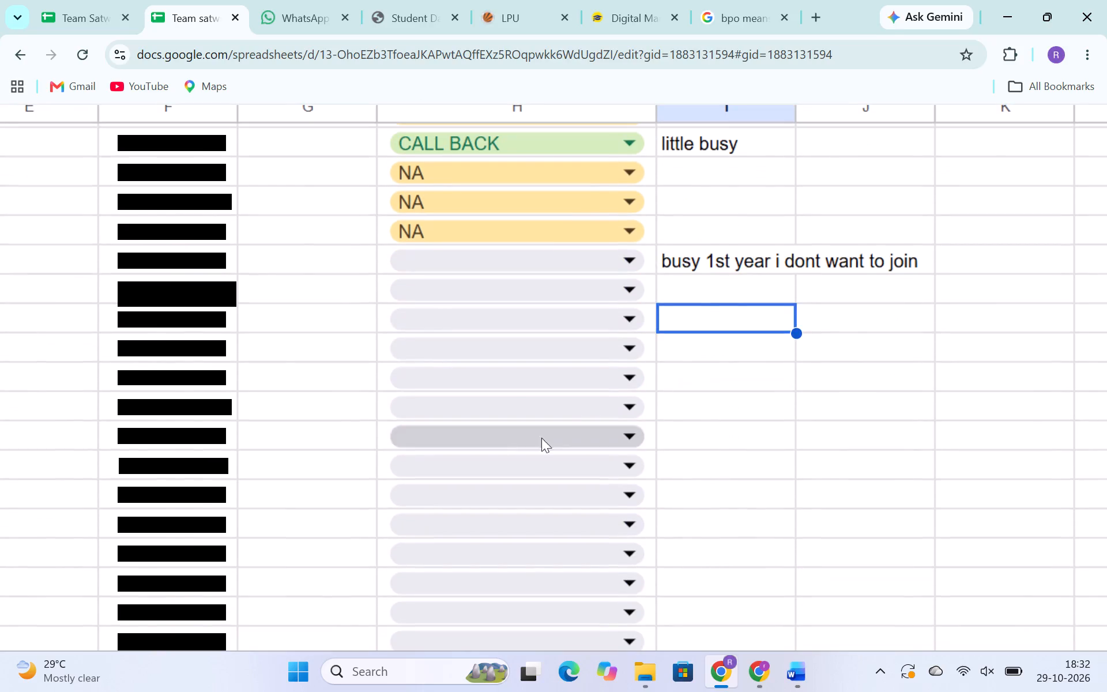
left_click(214, 290)
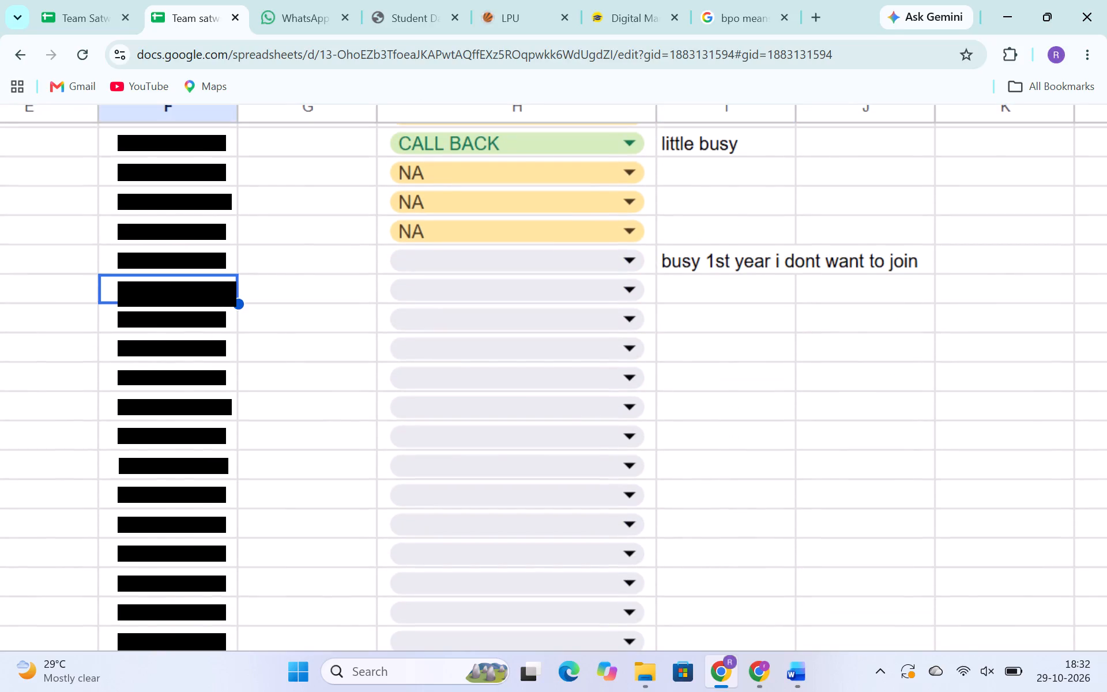
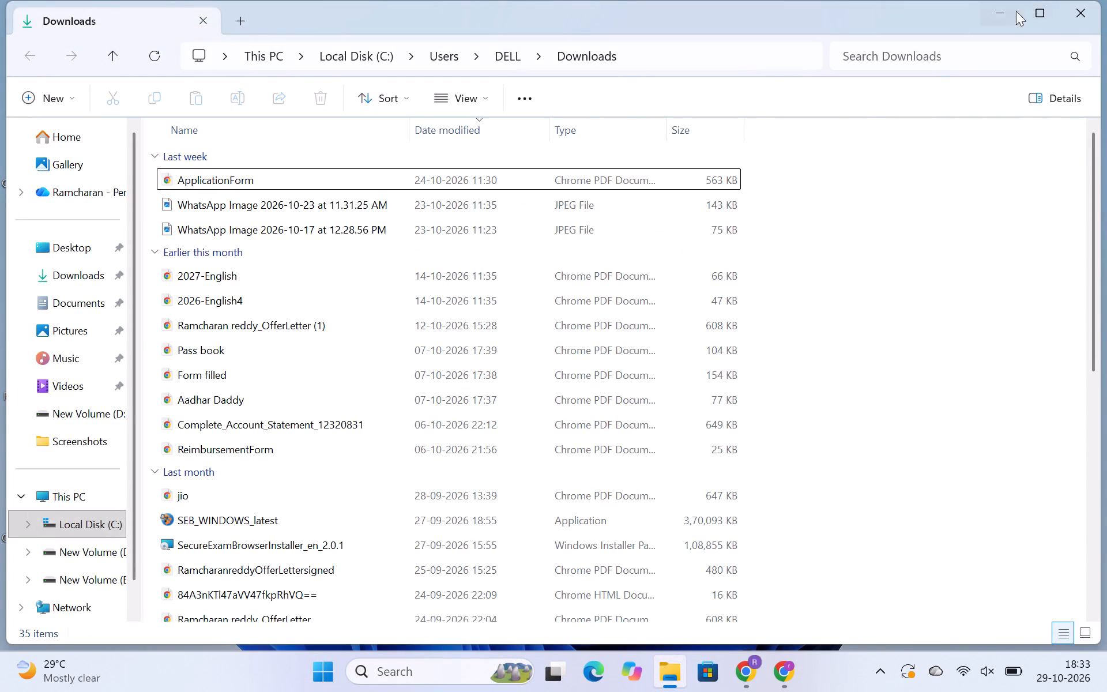
Close the Downloads folder window and dismiss the Microsoft Word repair dialog without repairing, leaving the desktop clear.
left_click(1106, 0)
left_click(1080, 15)
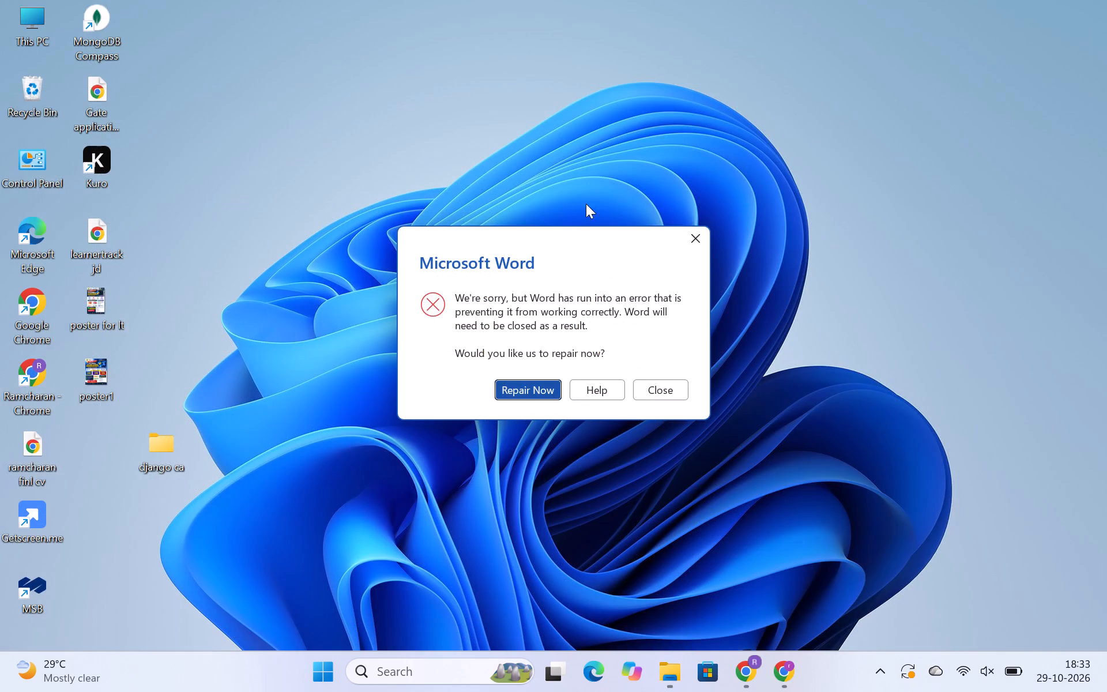
left_click(688, 241)
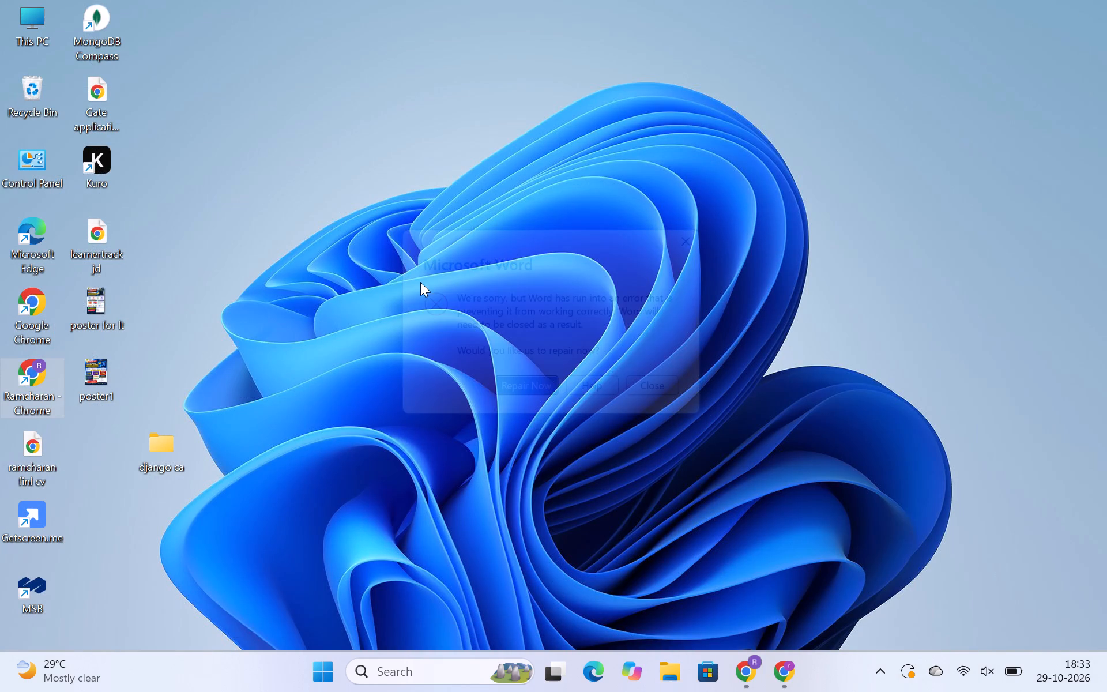
Launch Kuro from the desktop.
triple_click(91, 160)
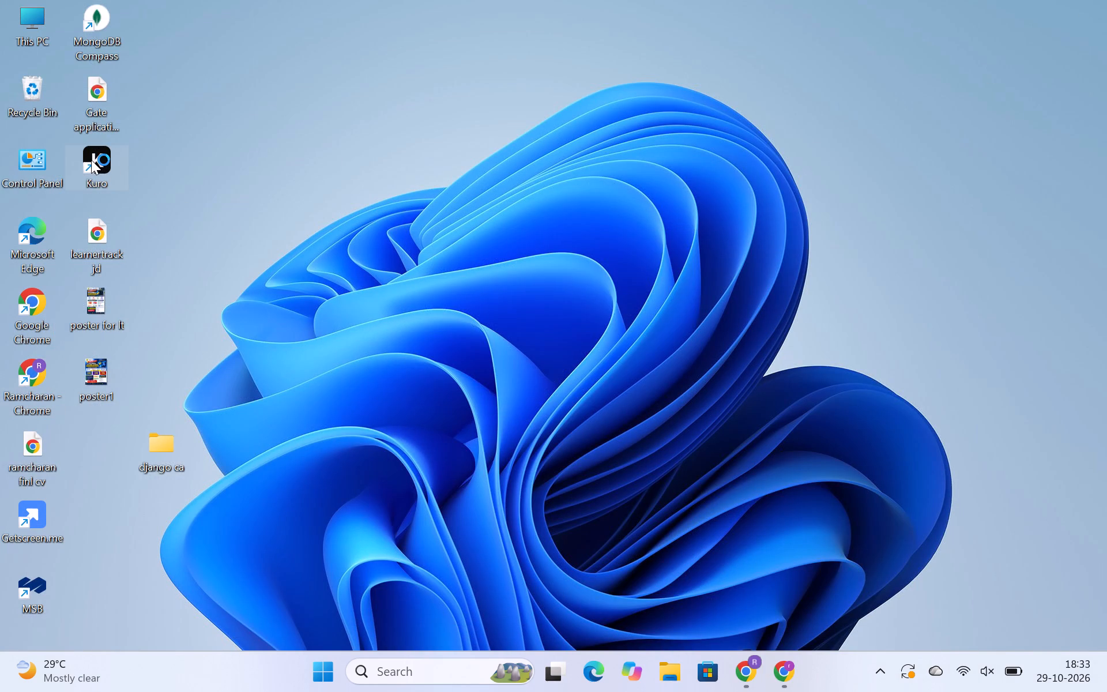
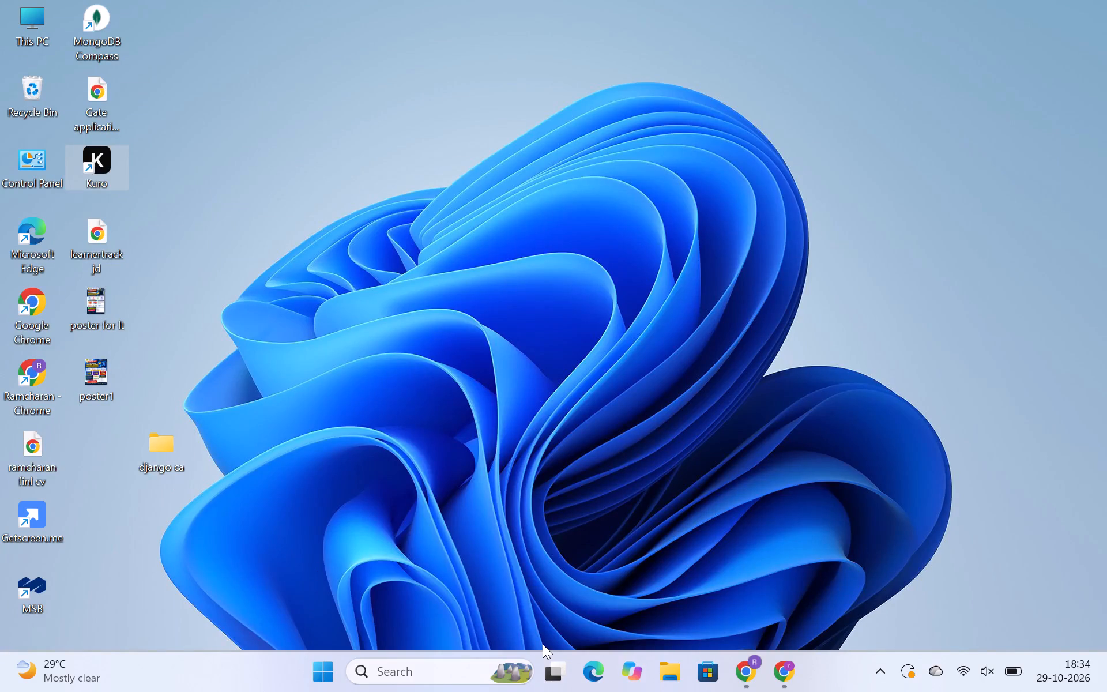
Switch back to the Chrome window showing the Team satwik sales sheet.
left_click(749, 679)
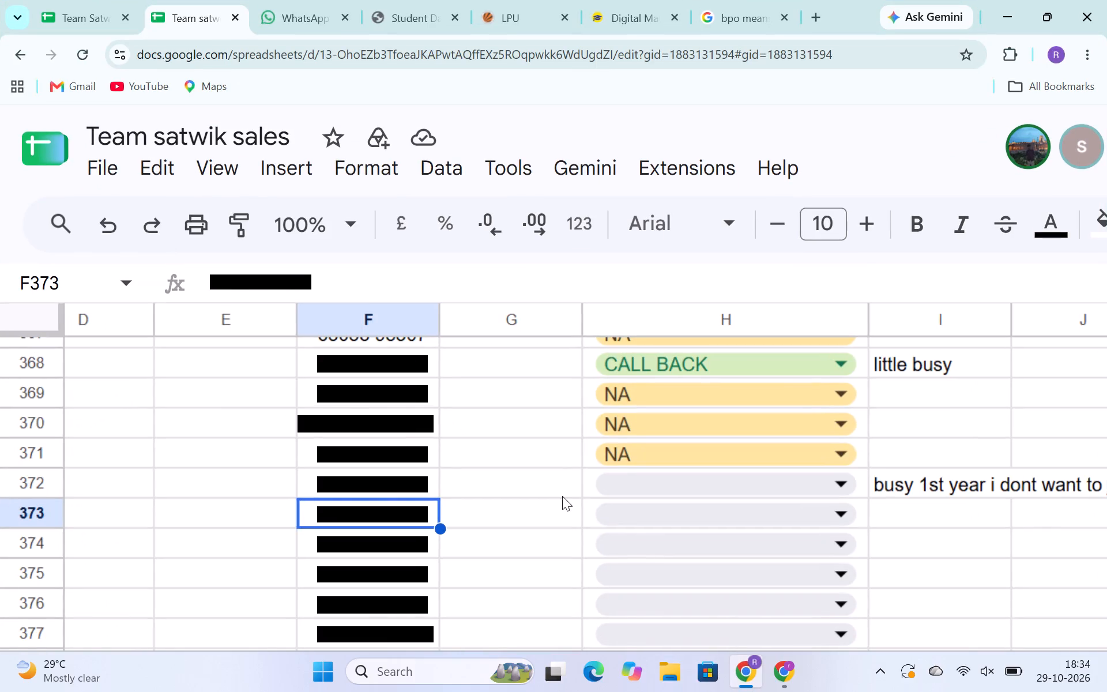
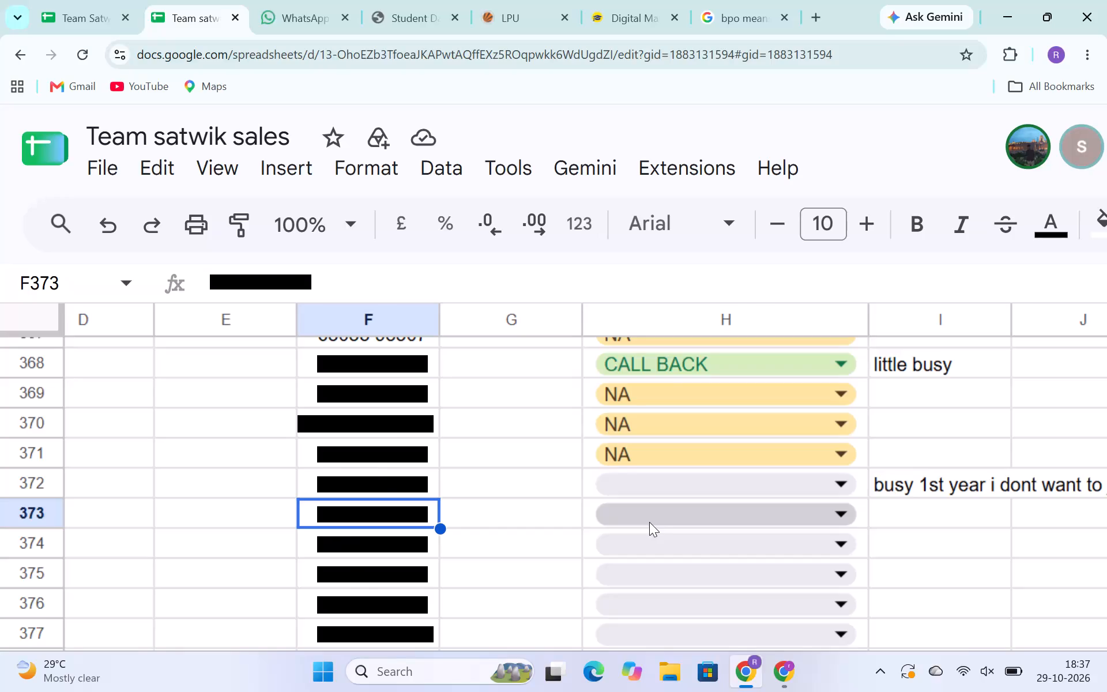
Mark the contact in row 373 as CALL BACK and enter the remark "1st year eee" beside it.
left_click(649, 522)
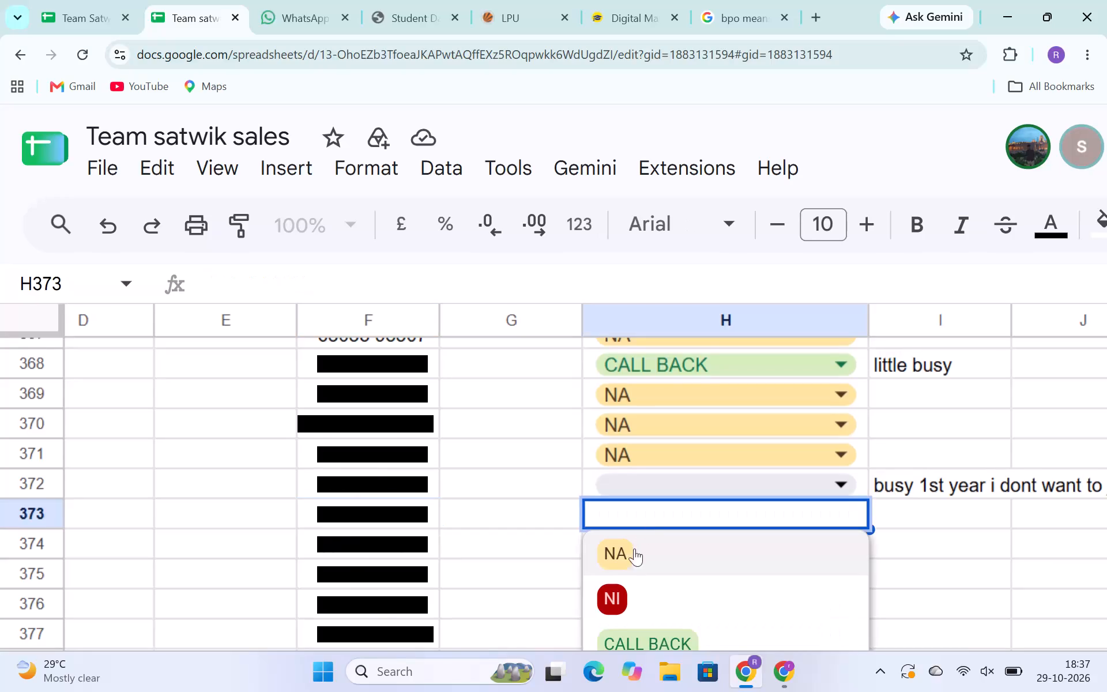
scroll(616, 595, "down", 1)
left_click(630, 604)
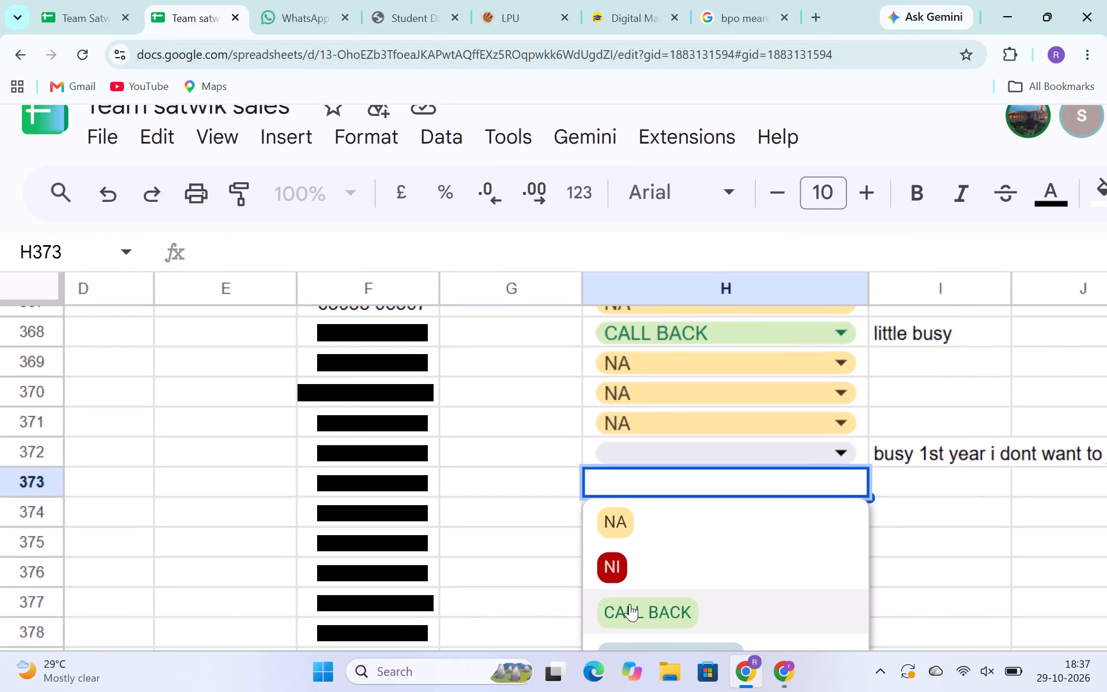
left_click(903, 509)
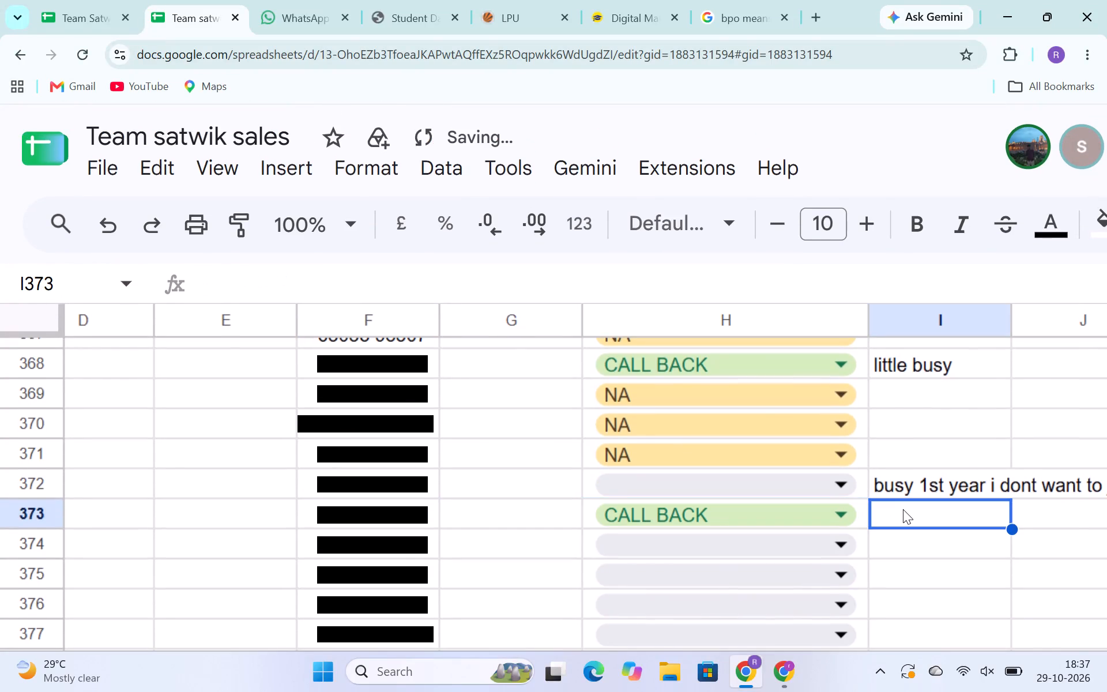
type("1st year eee")
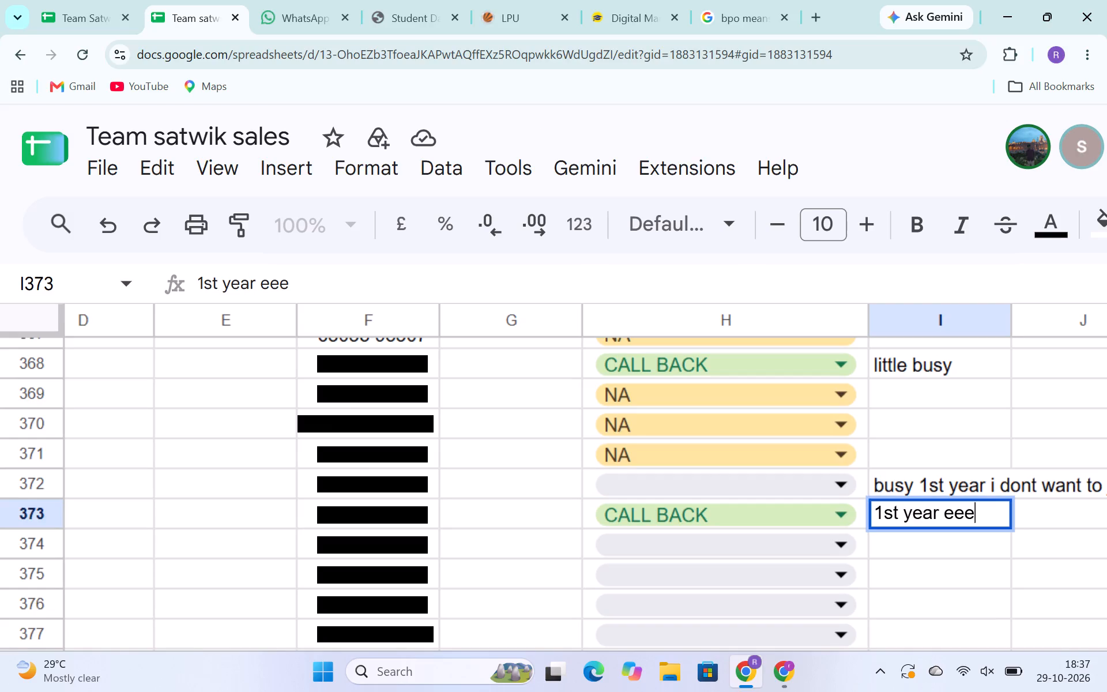
type("ni")
key("BackSpace")
key("BackSpace")
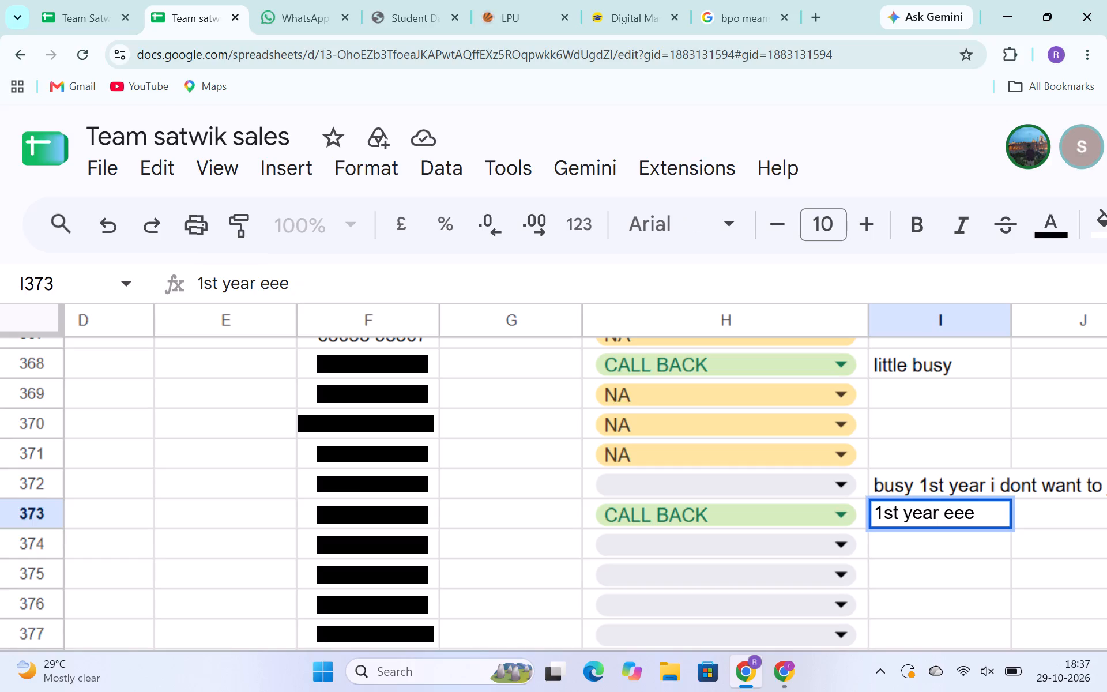
left_click(367, 540)
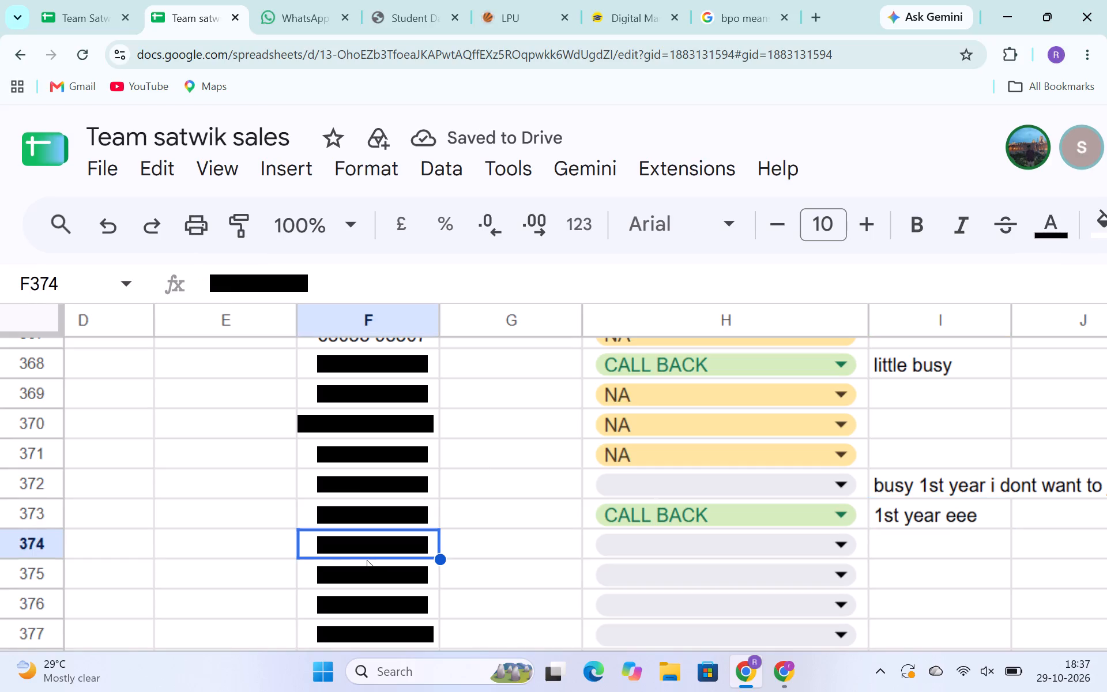
Review the call statuses and remarks in the NIT W Fresher contact list, returning to the contact in row 374.
left_click(367, 556)
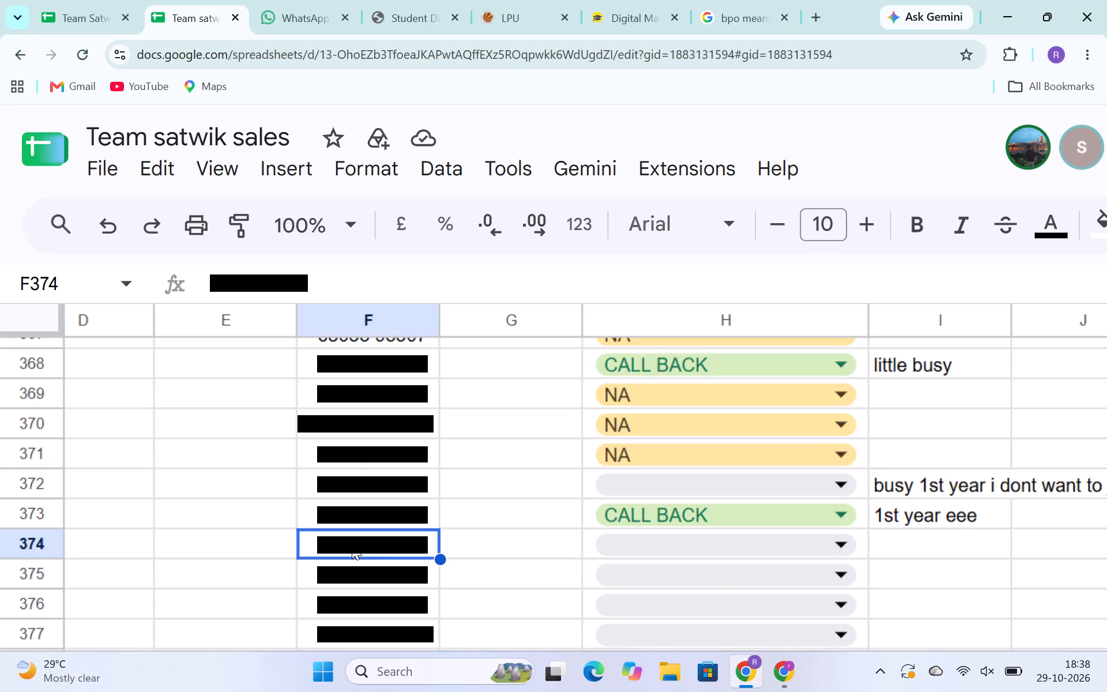
scroll(352, 548, "down", 1)
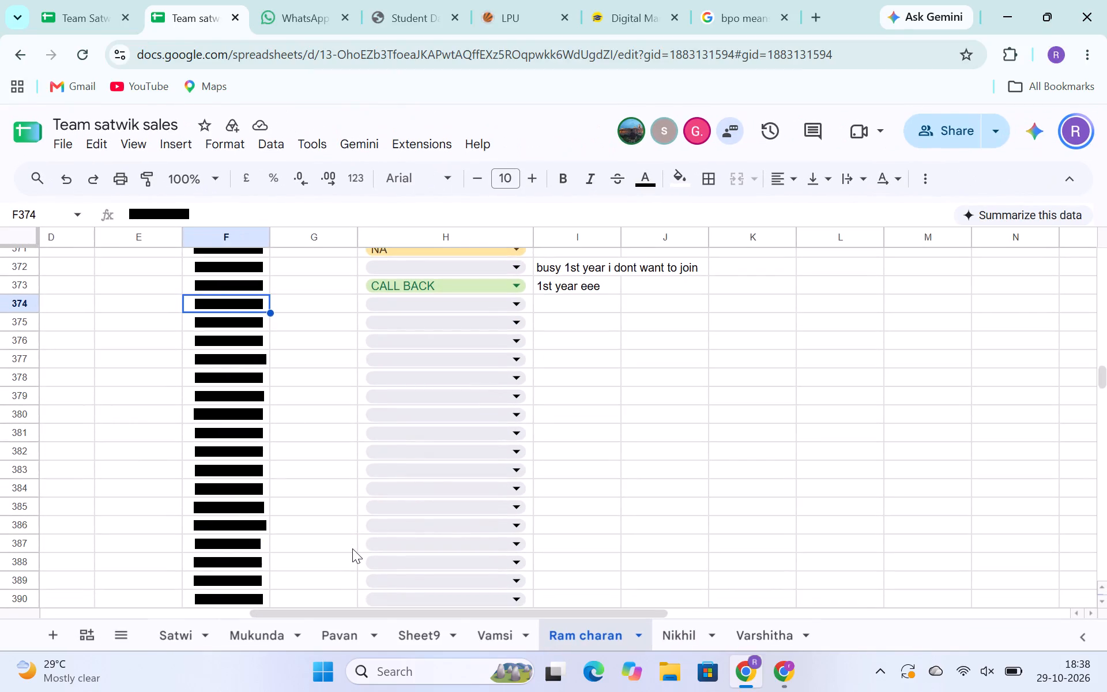
scroll(352, 548, "up", 2)
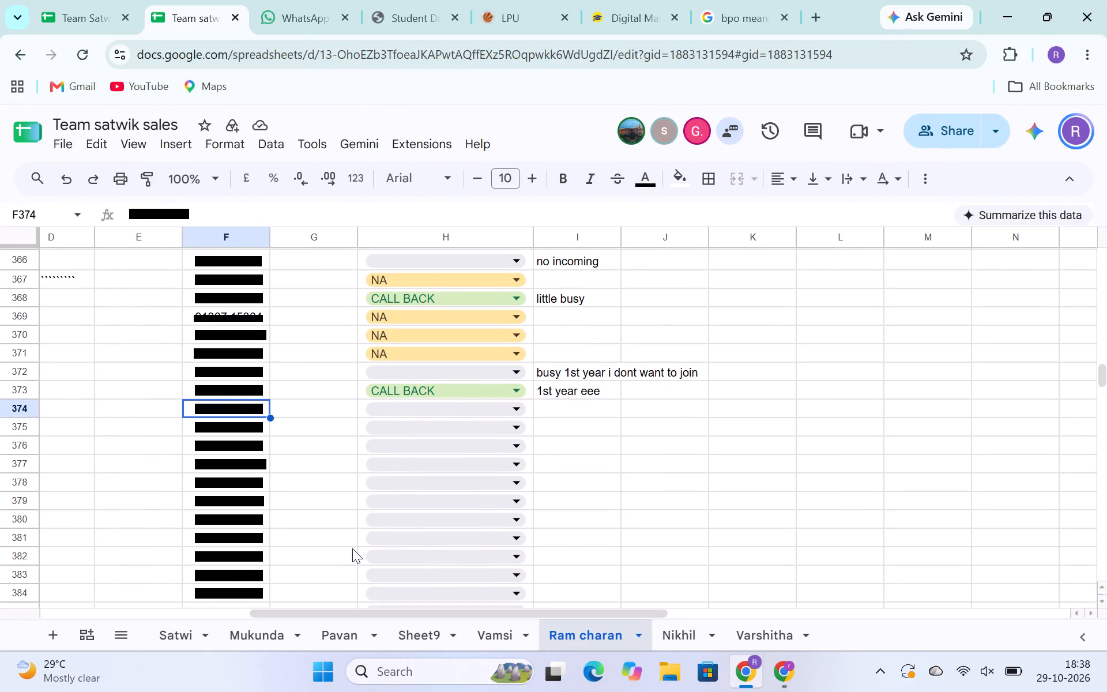
scroll(352, 548, "up", 6)
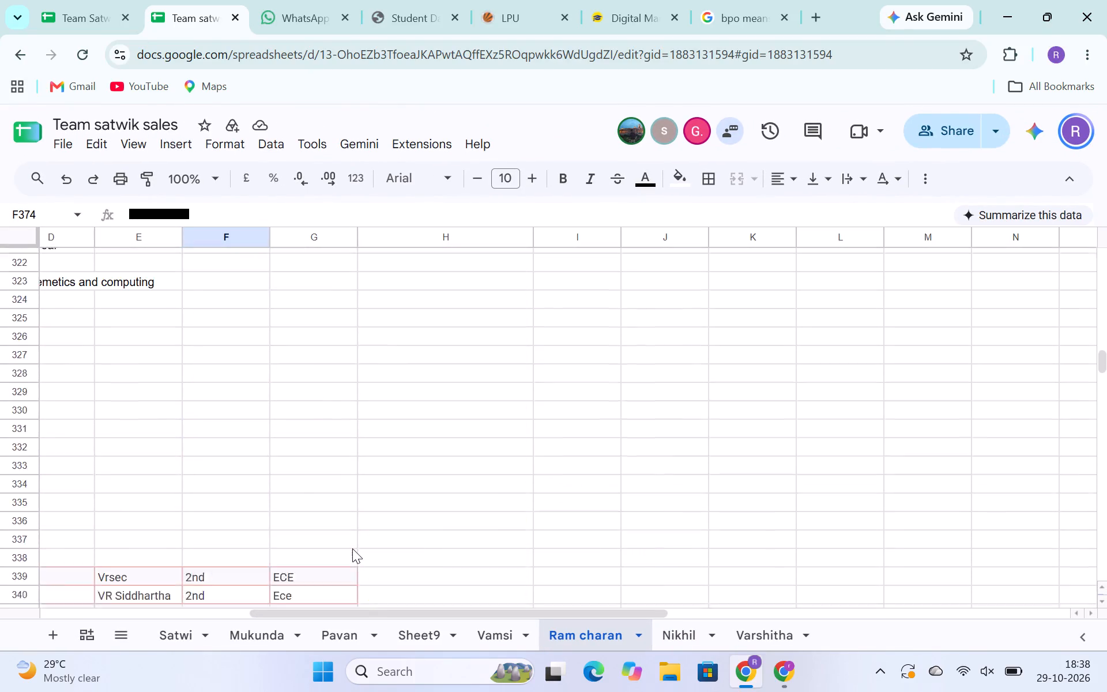
scroll(352, 548, "down", 5)
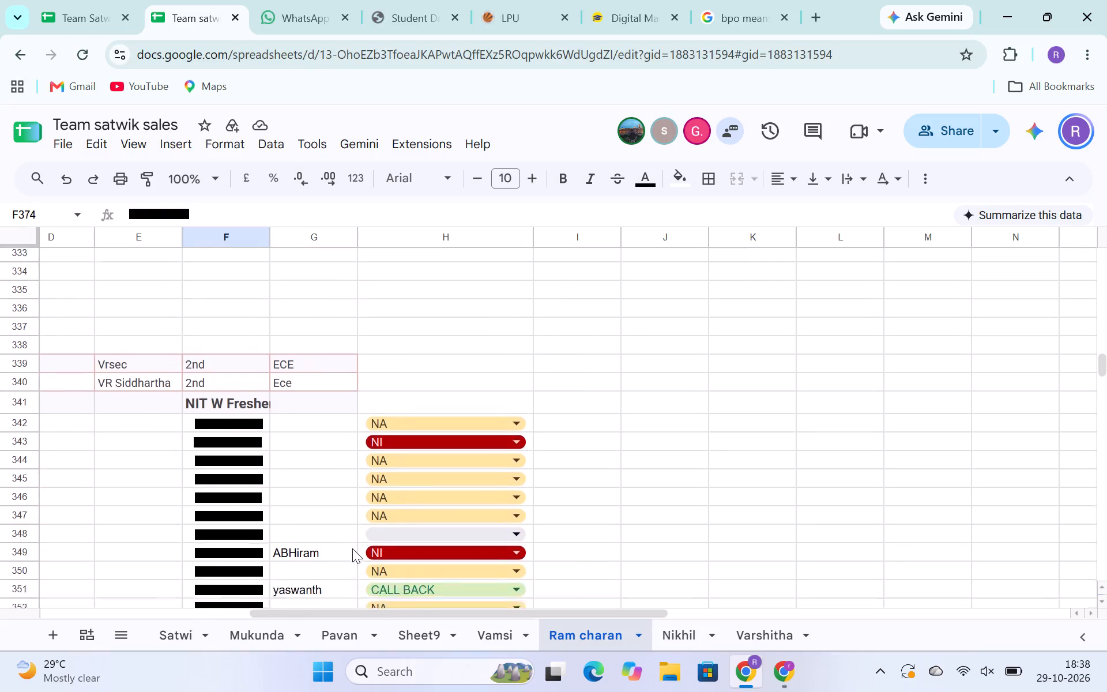
scroll(352, 548, "down", 2)
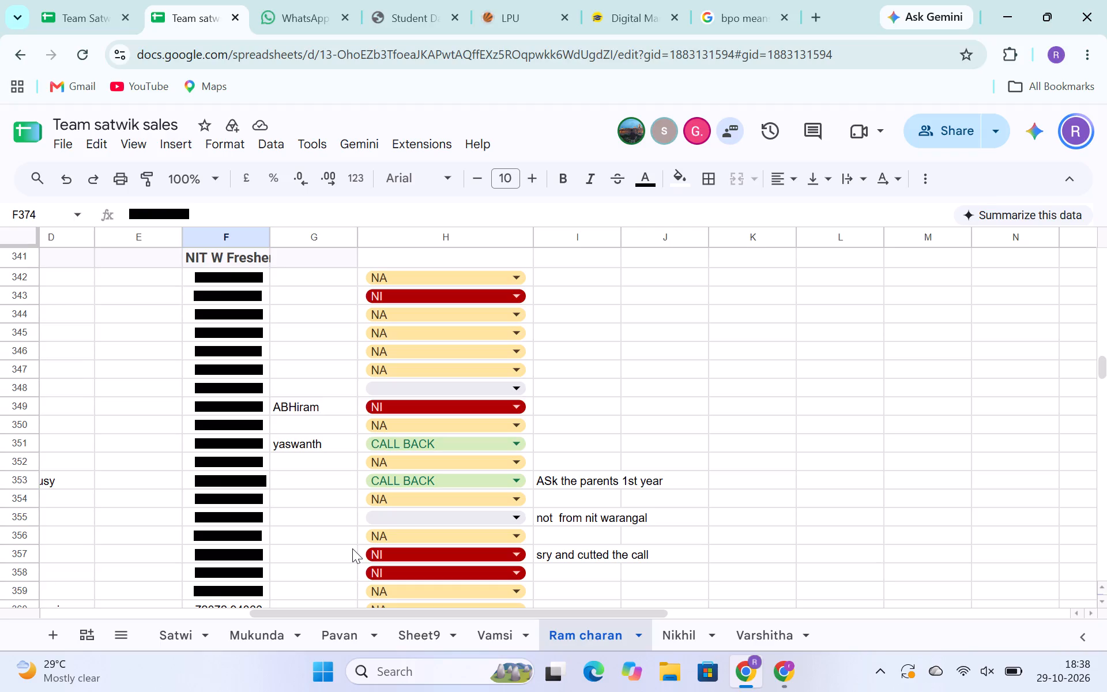
scroll(352, 548, "down", 3)
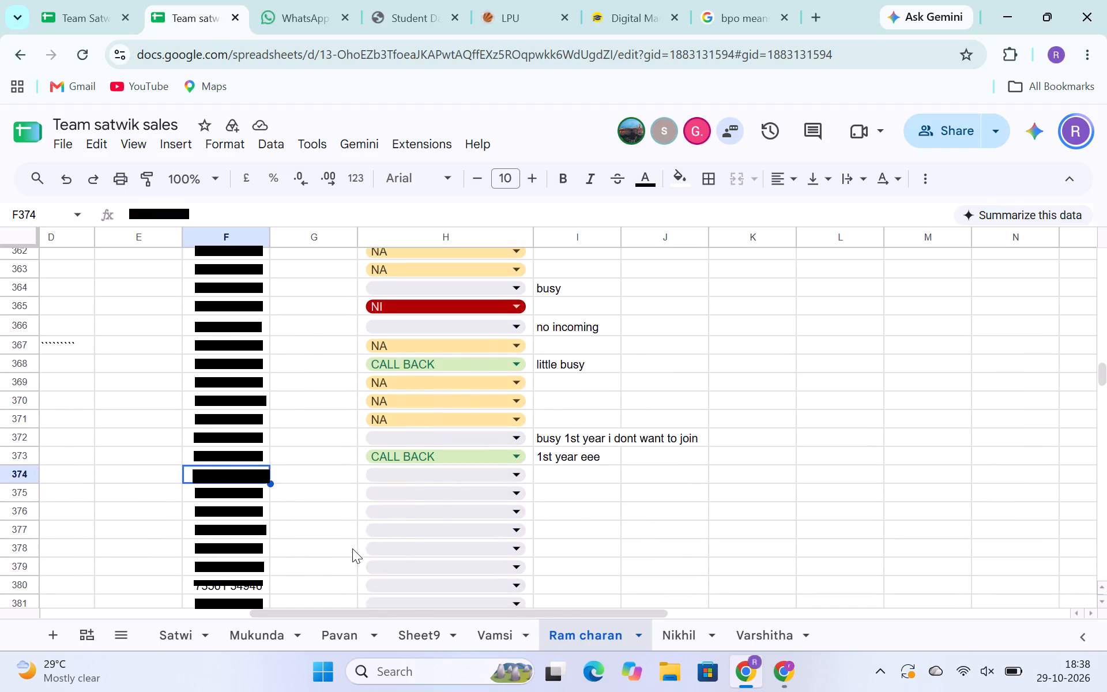
scroll(352, 548, "down", 1)
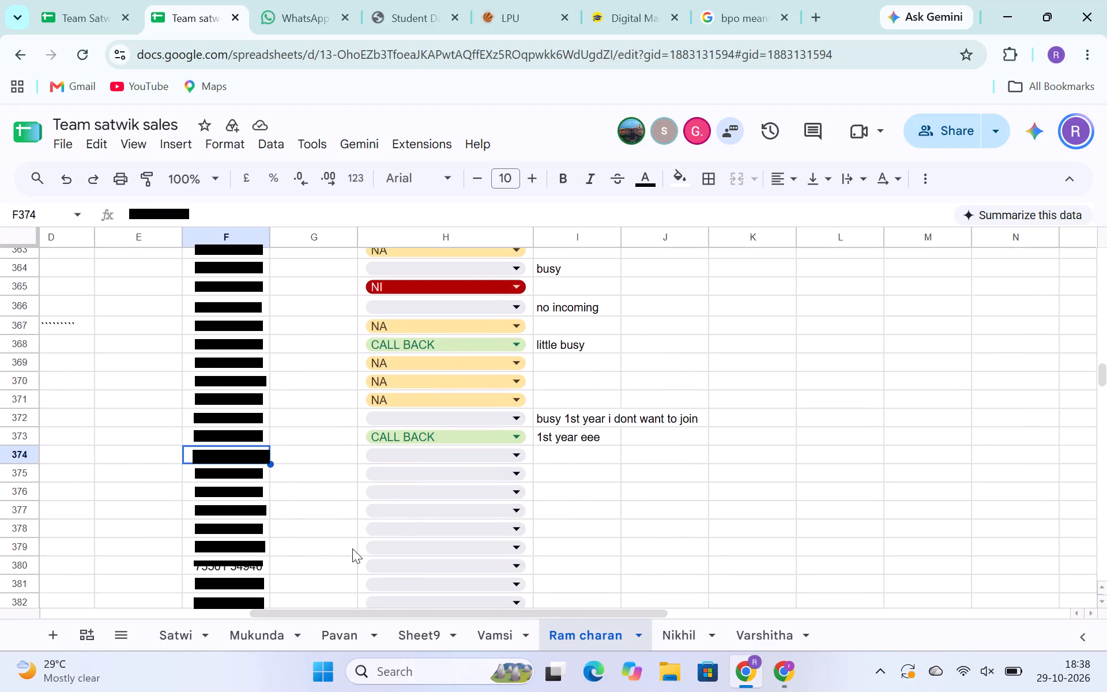
scroll(352, 548, "down", 3)
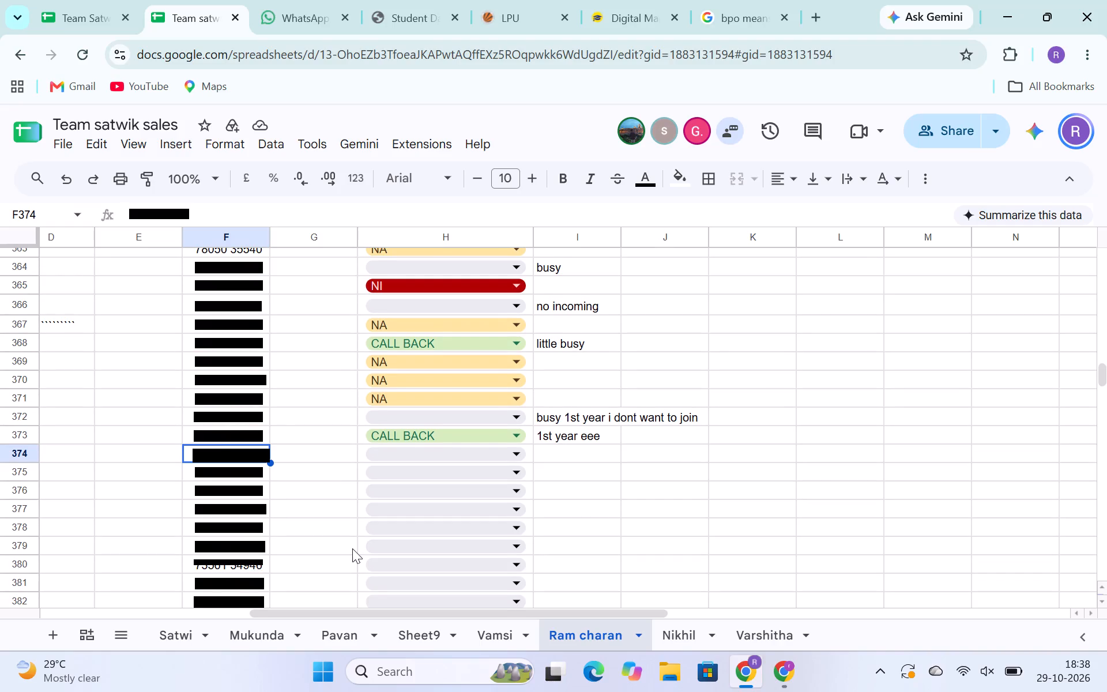
scroll(352, 548, "down", 1)
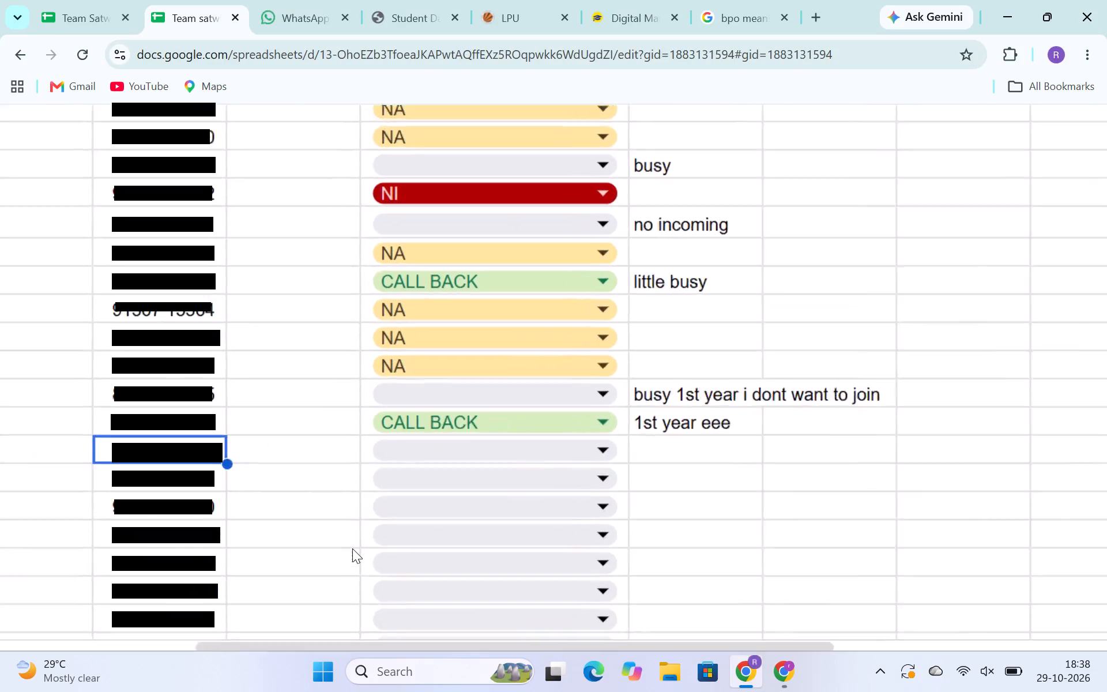
Enter "kee" in the remarks cell for the contact in row 374.
left_click(711, 462)
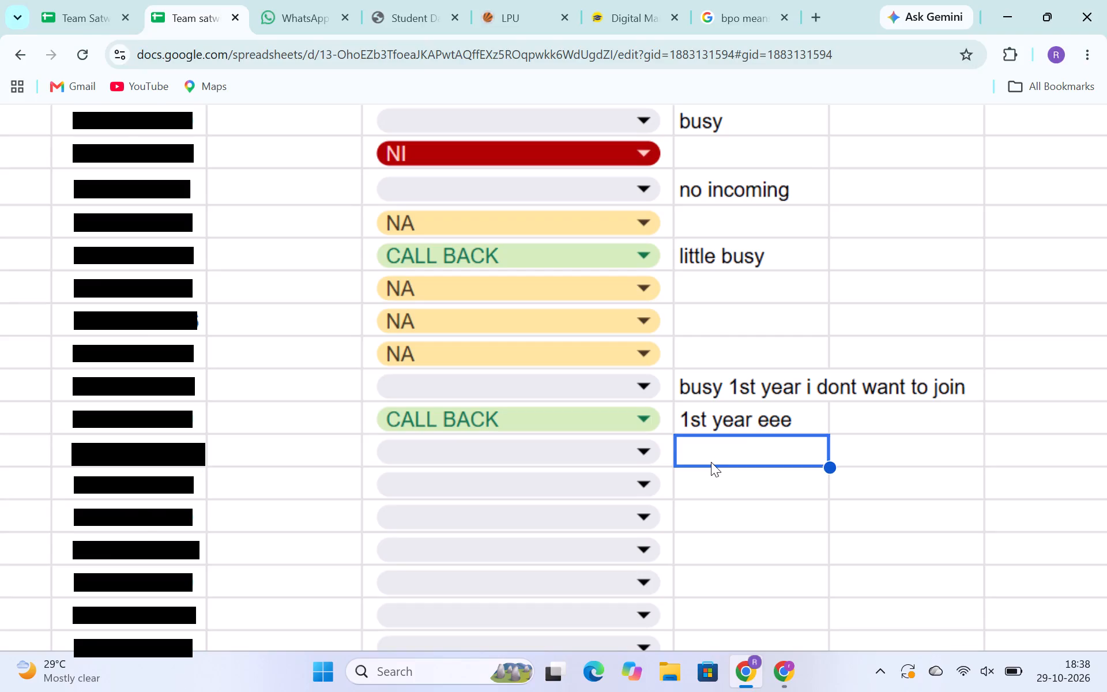
type("kee")
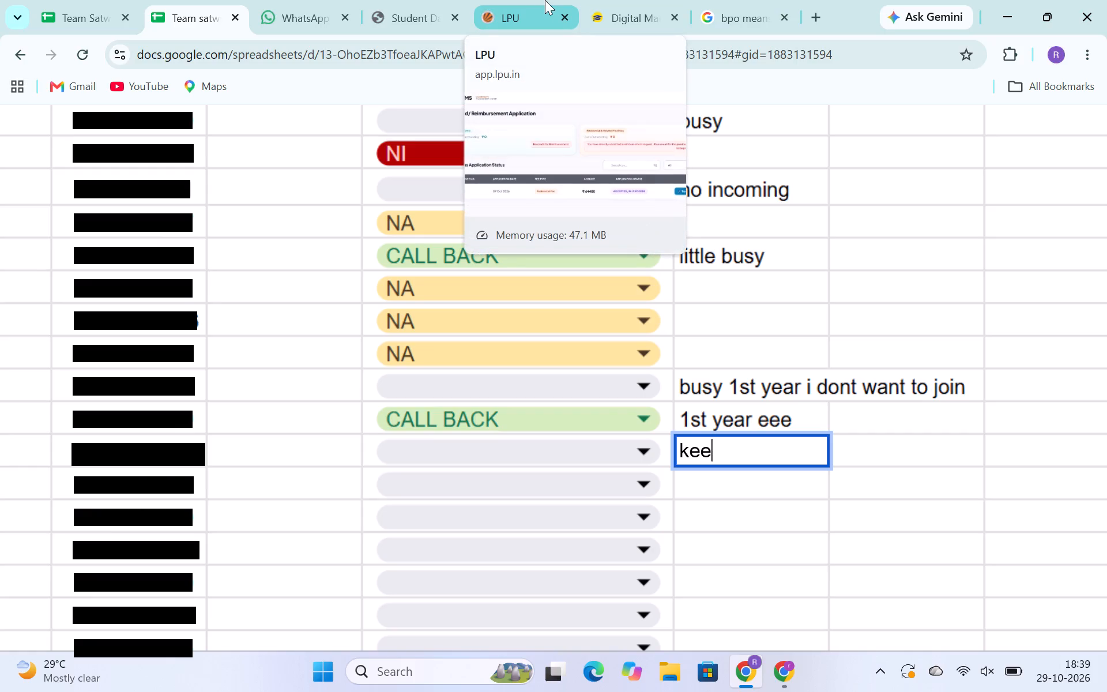
Examine the overview, curriculum and certificates on the Learners Track Digital Marketing course page.
left_click(624, 0)
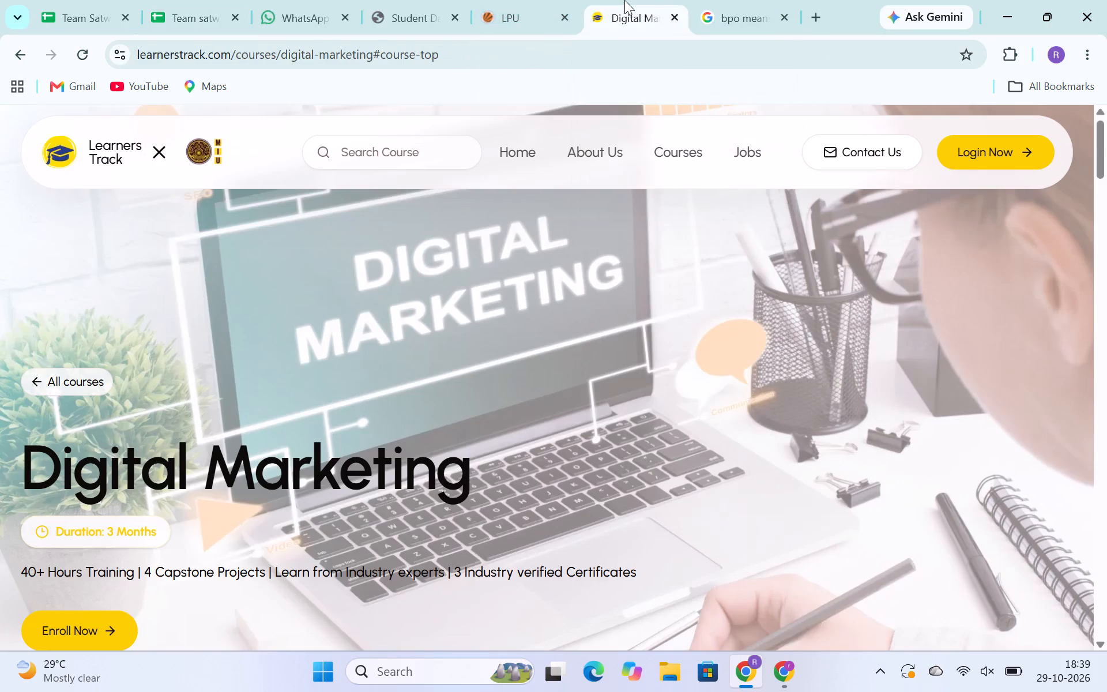
scroll(416, 326, "down", 7)
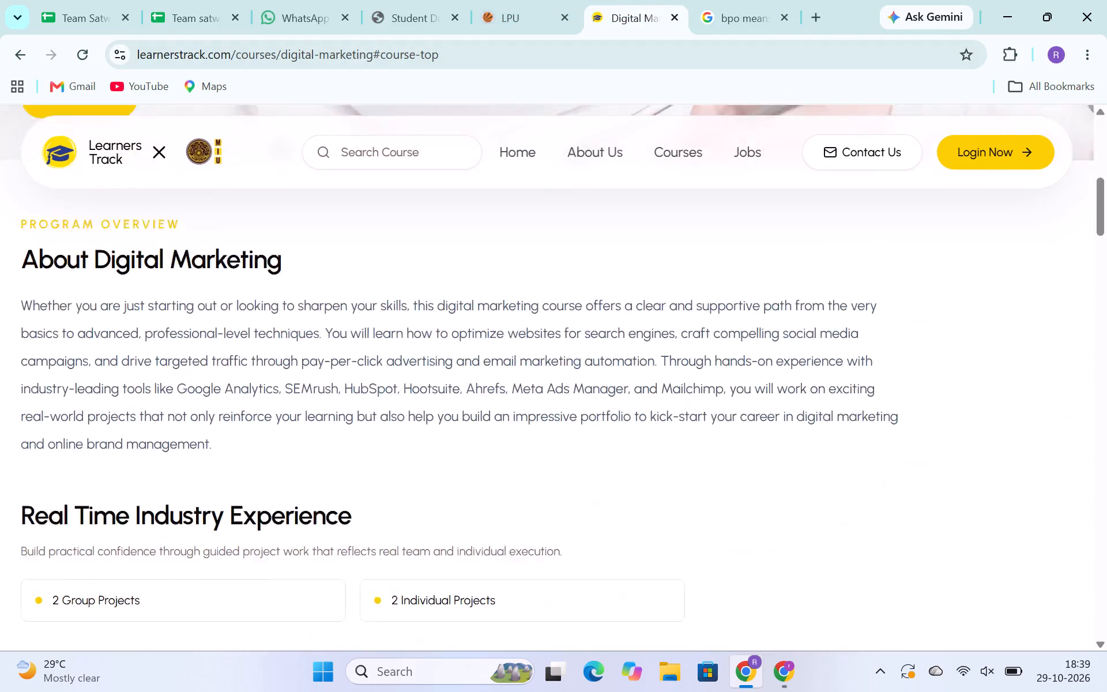
scroll(416, 326, "down", 7)
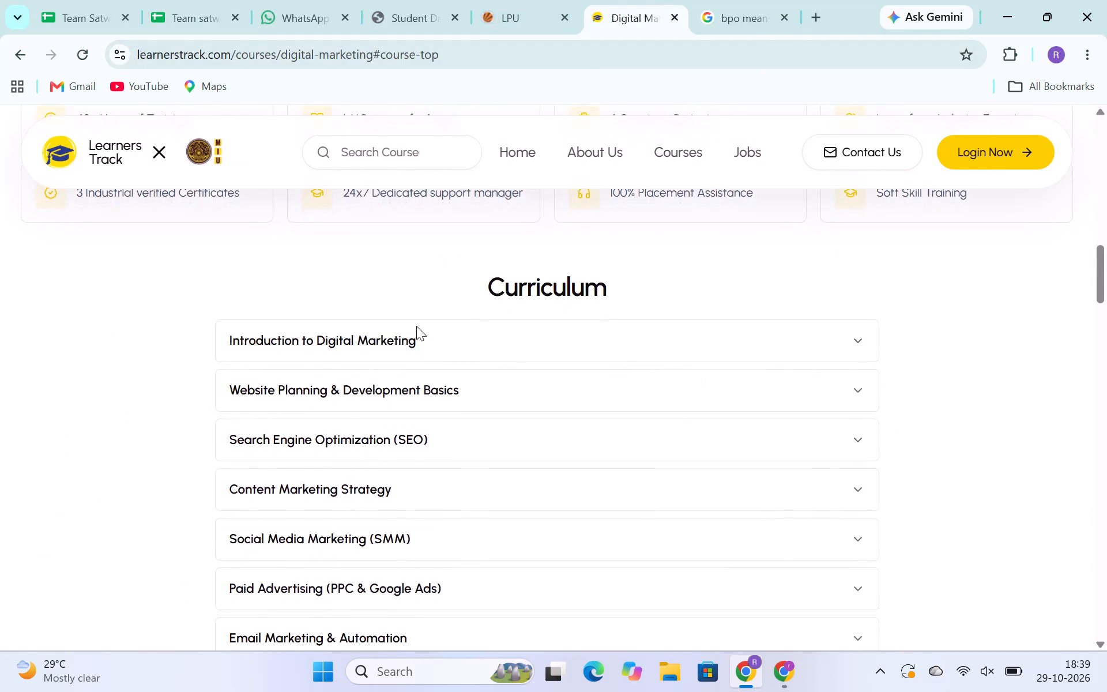
scroll(416, 326, "down", 9)
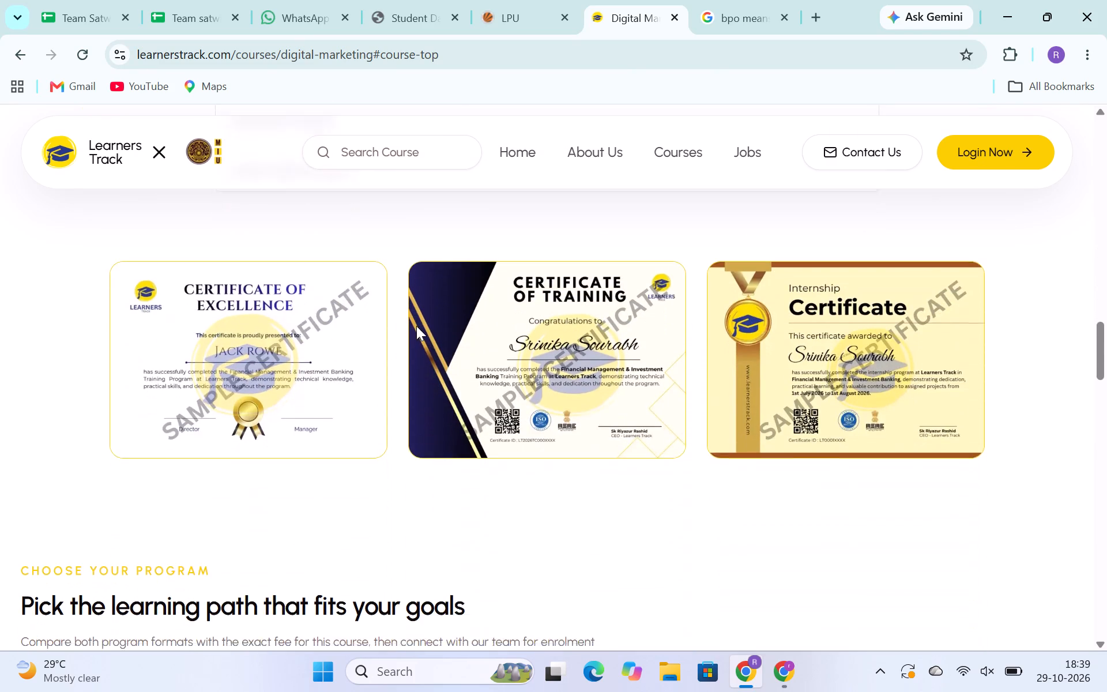
scroll(416, 326, "up", 12)
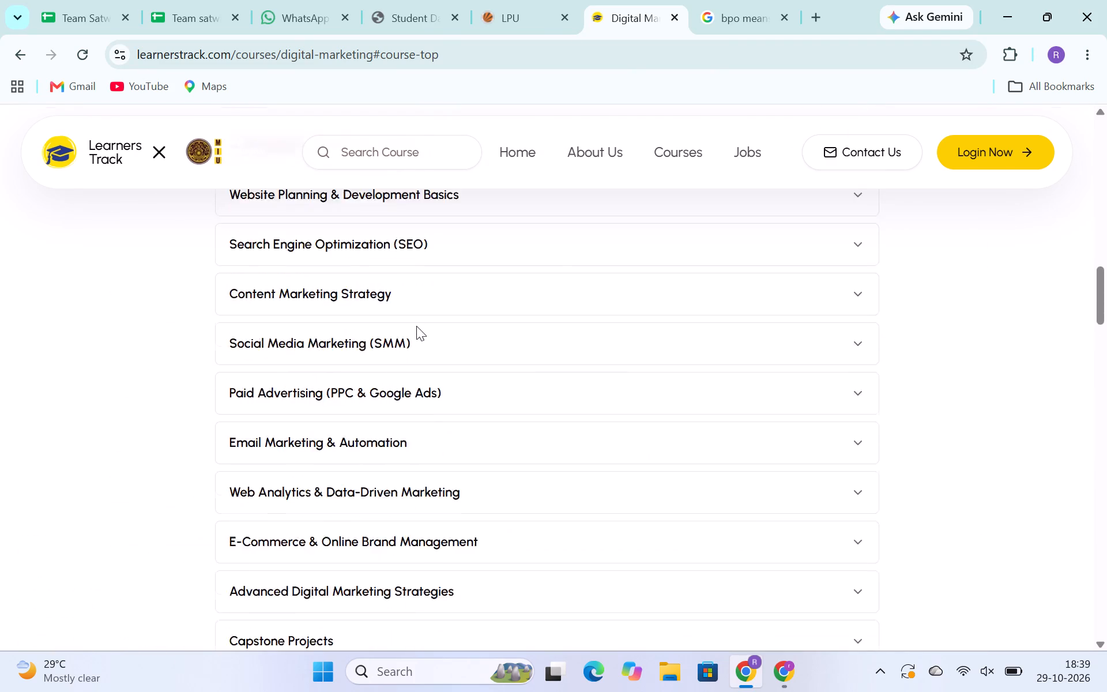
scroll(416, 326, "up", 7)
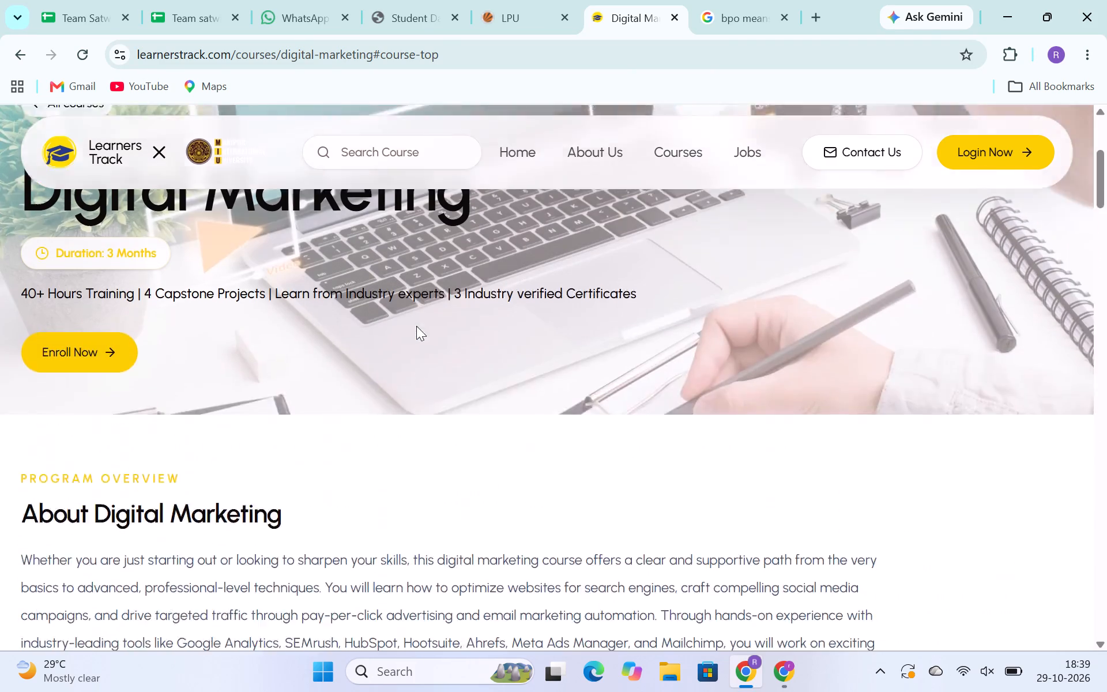
scroll(416, 326, "up", 6)
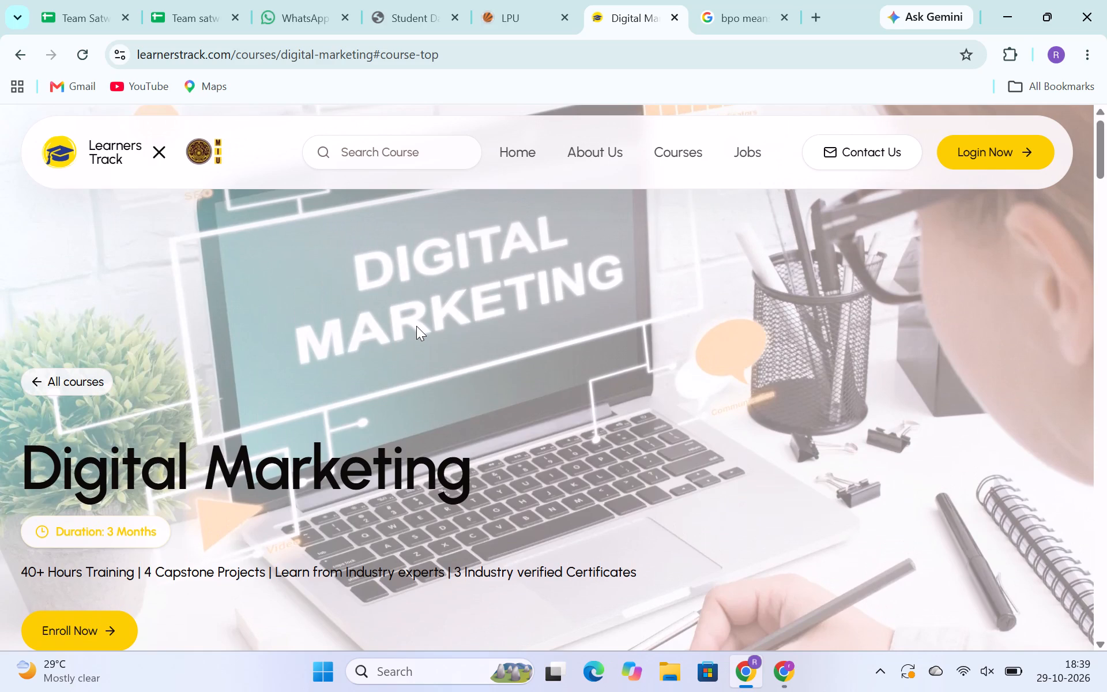
scroll(416, 326, "up", 1)
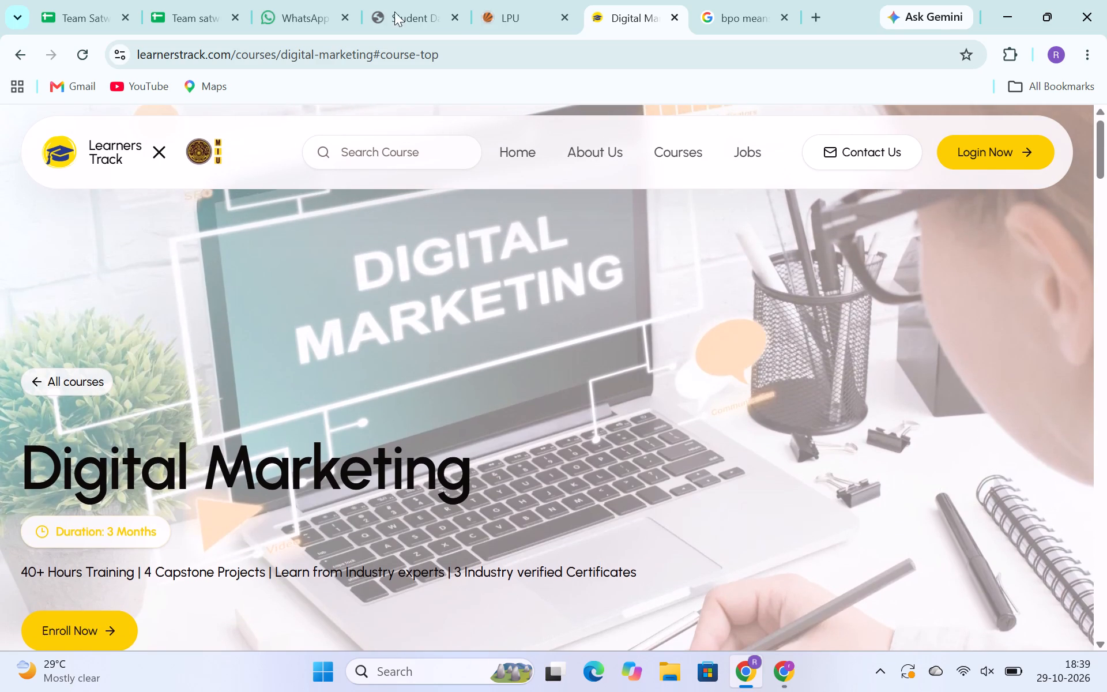
View the LPU refund and reimbursement application page and the UMS student dashboard.
left_click(402, 0)
left_click(539, 2)
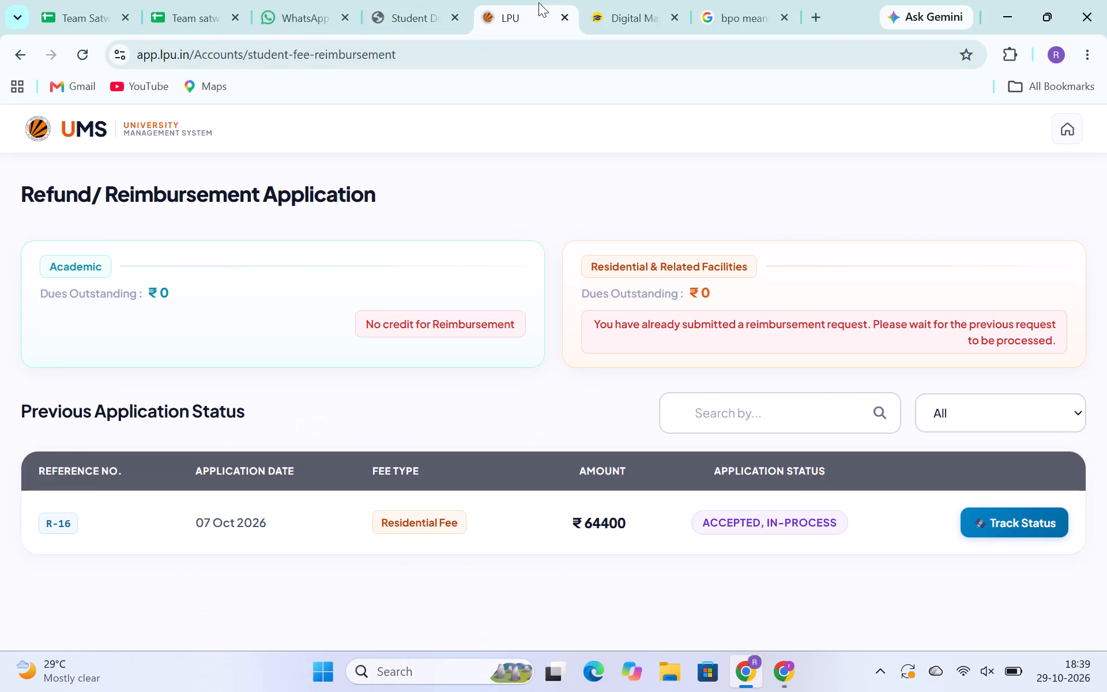
left_click(403, 0)
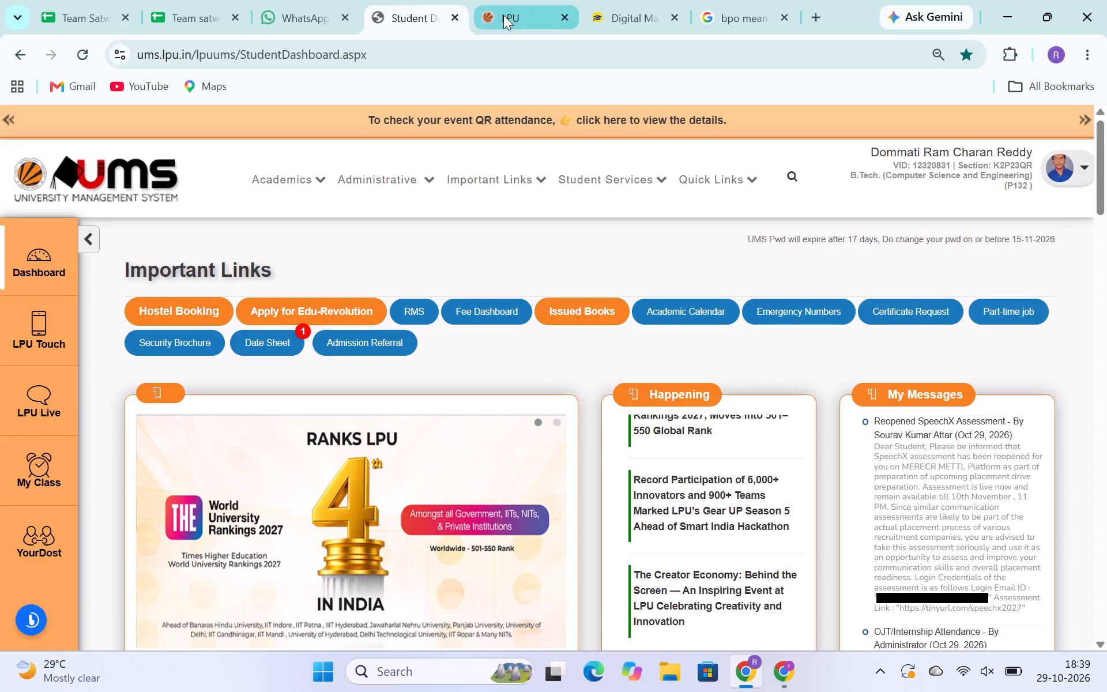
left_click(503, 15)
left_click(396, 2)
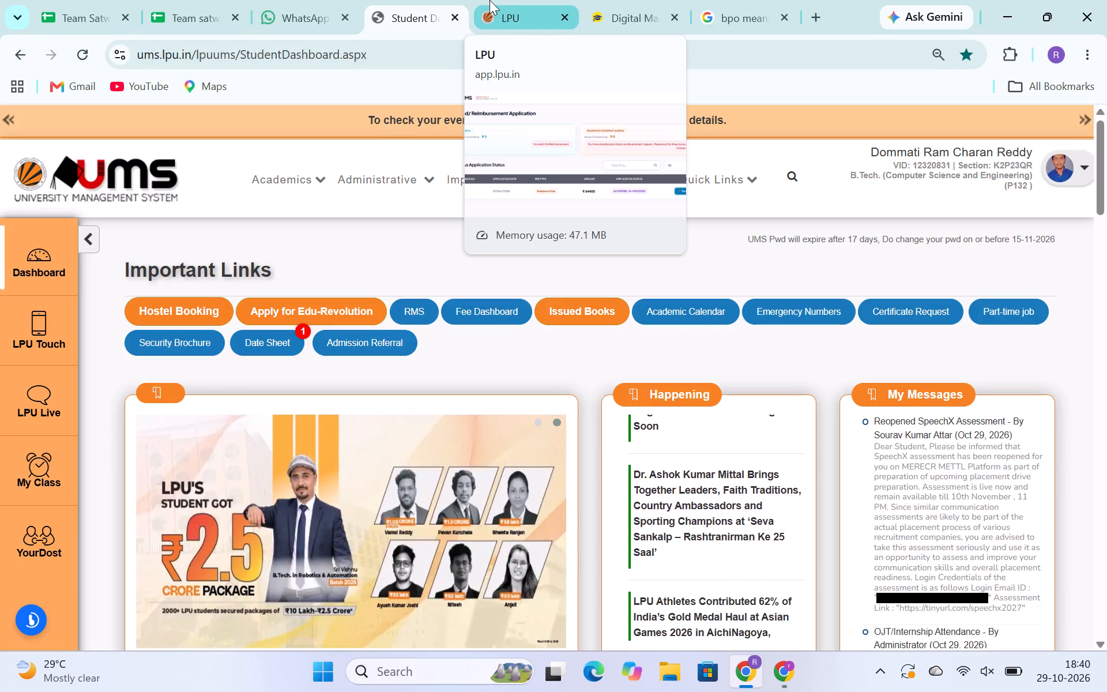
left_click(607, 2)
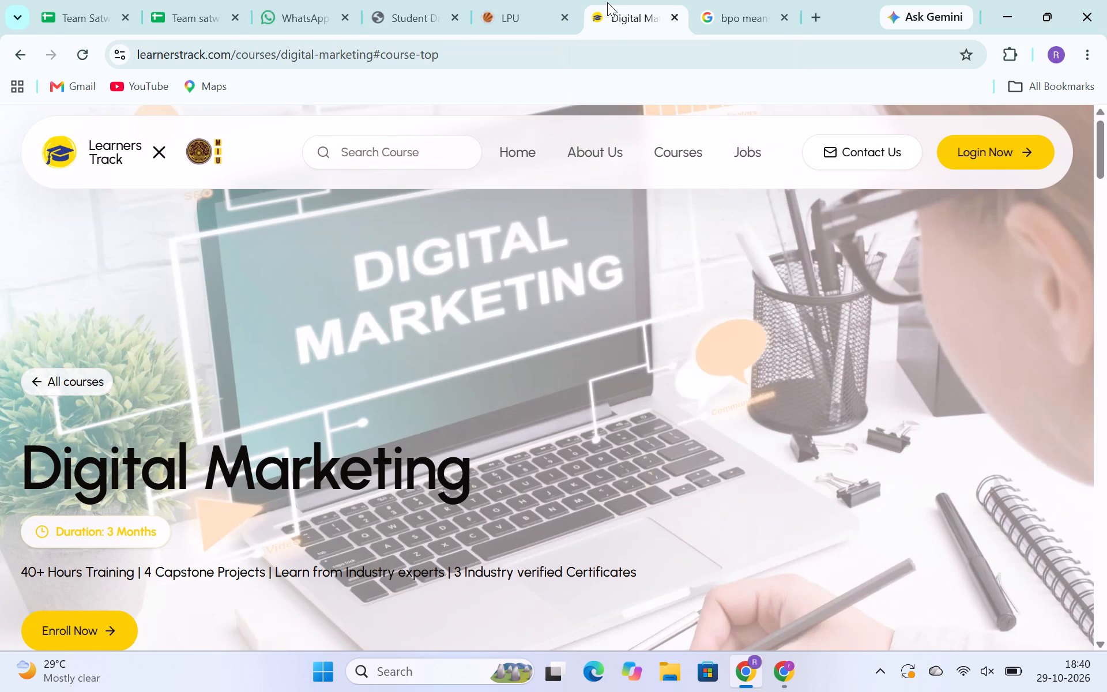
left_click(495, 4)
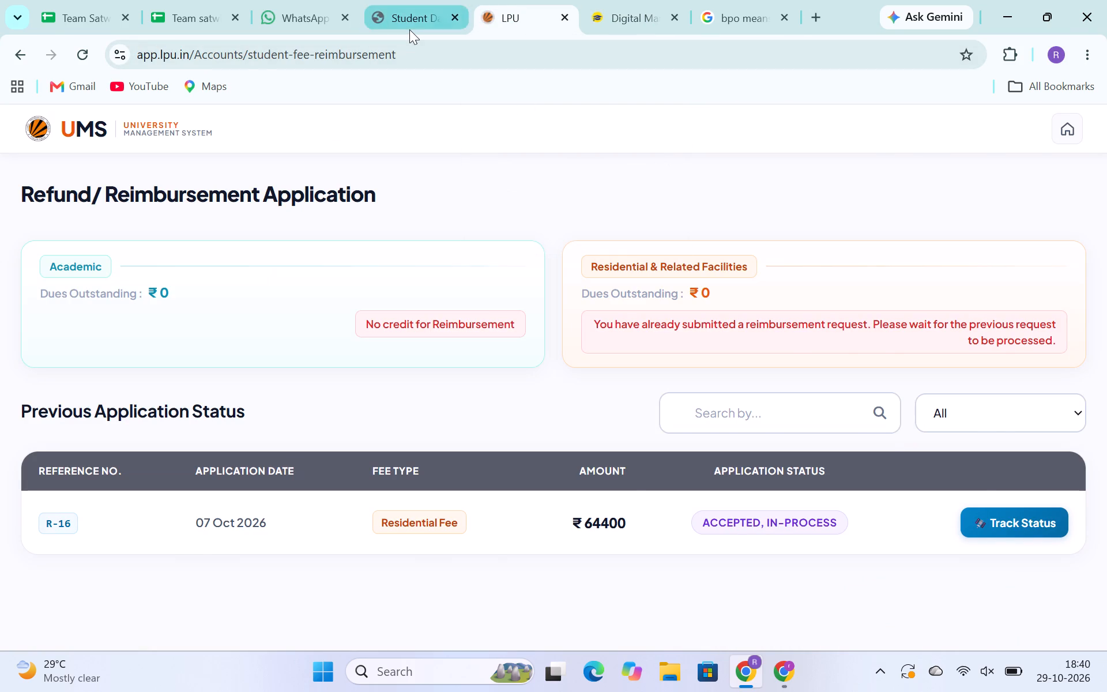
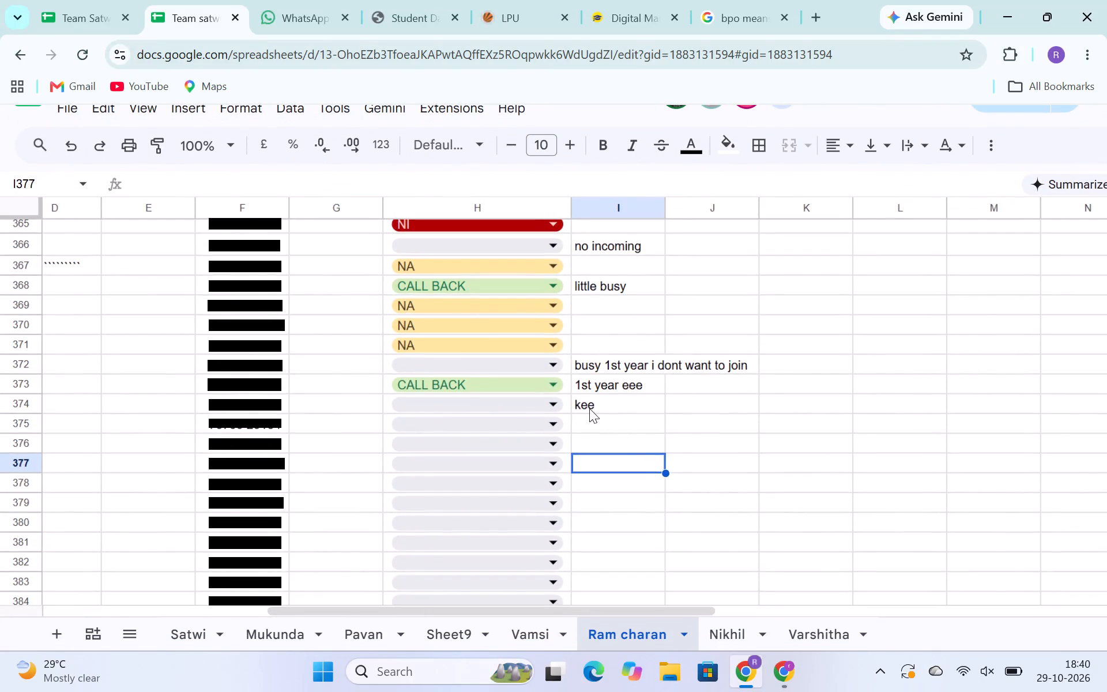
Clear the "kee" remark from the remarks cell for the contact in row 374.
left_click(603, 404)
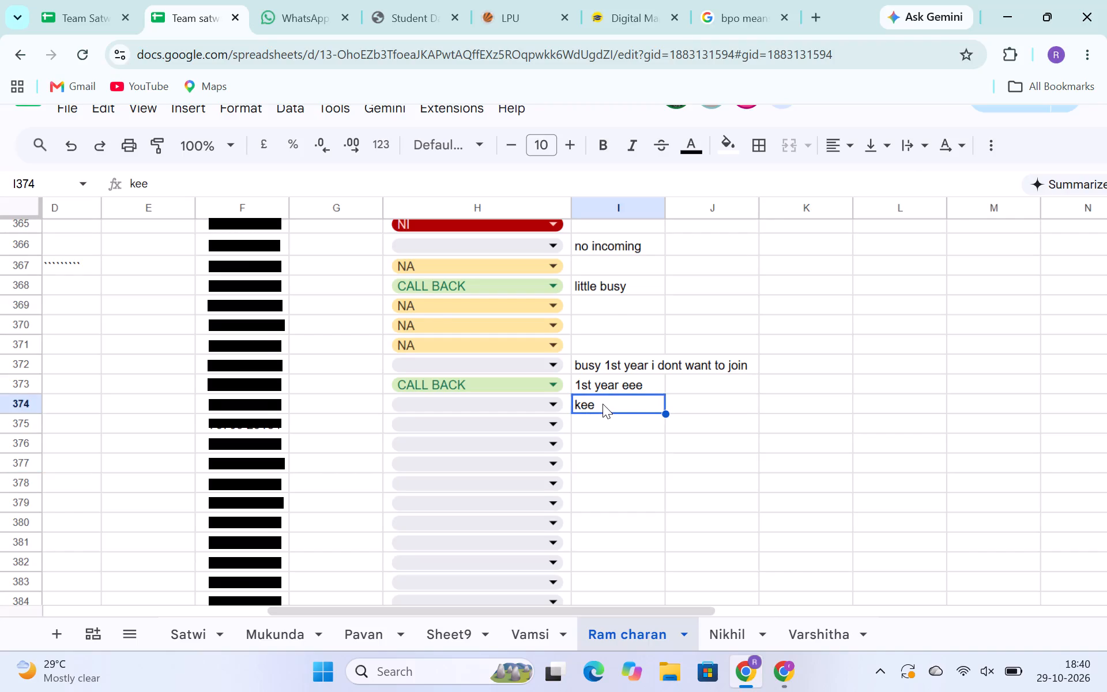
key("BackSpace")
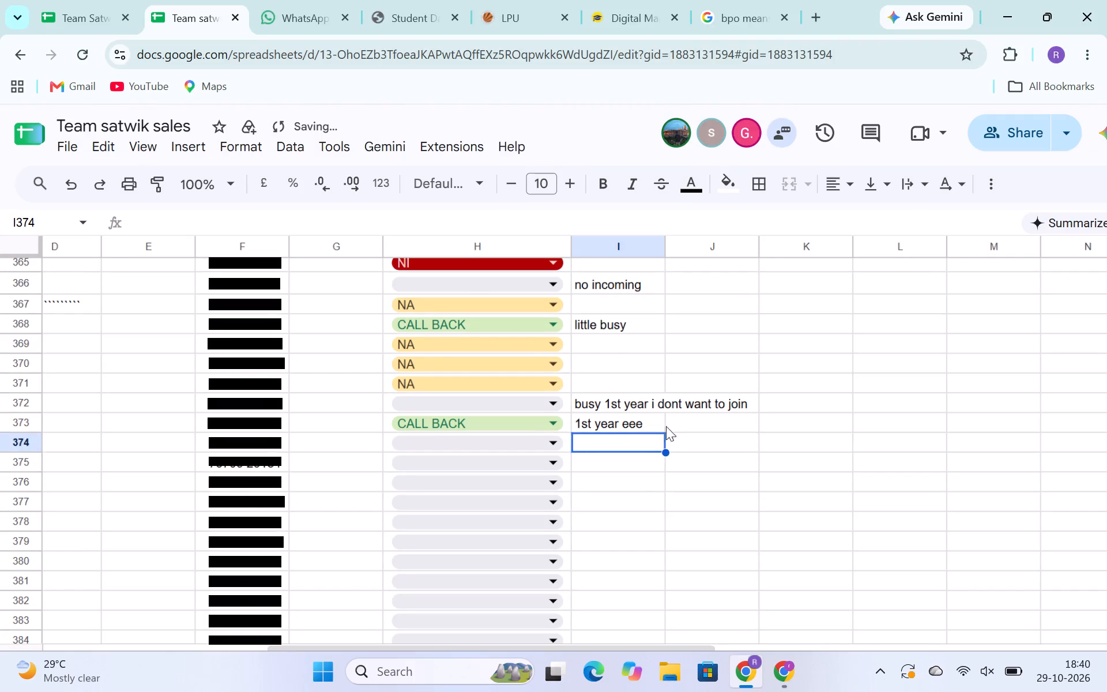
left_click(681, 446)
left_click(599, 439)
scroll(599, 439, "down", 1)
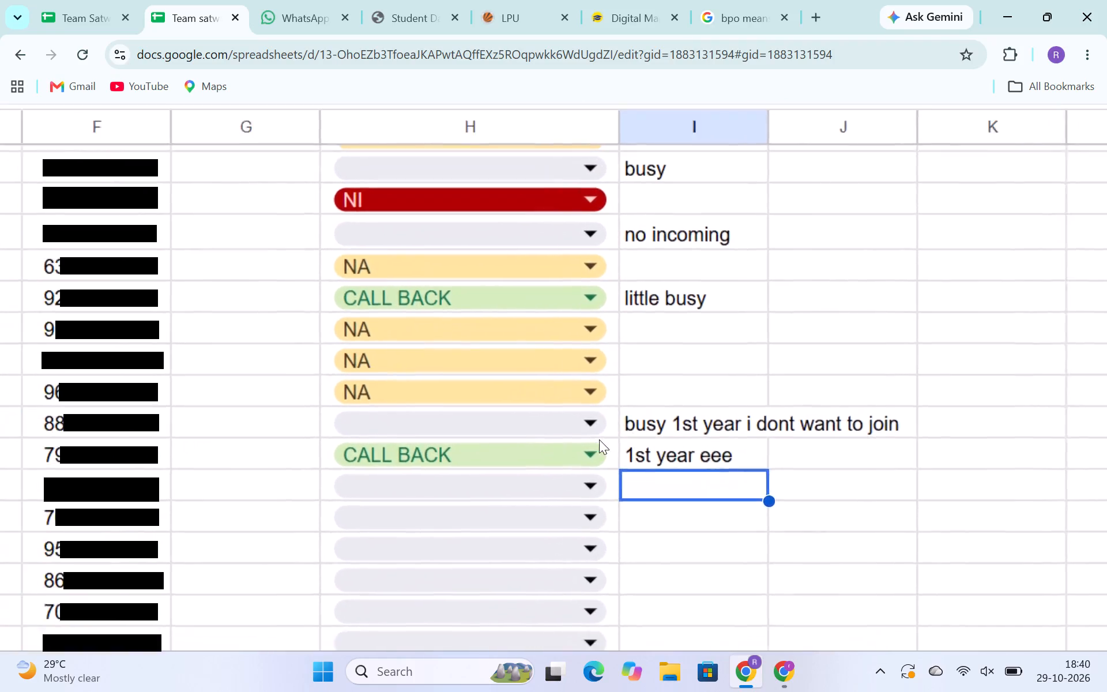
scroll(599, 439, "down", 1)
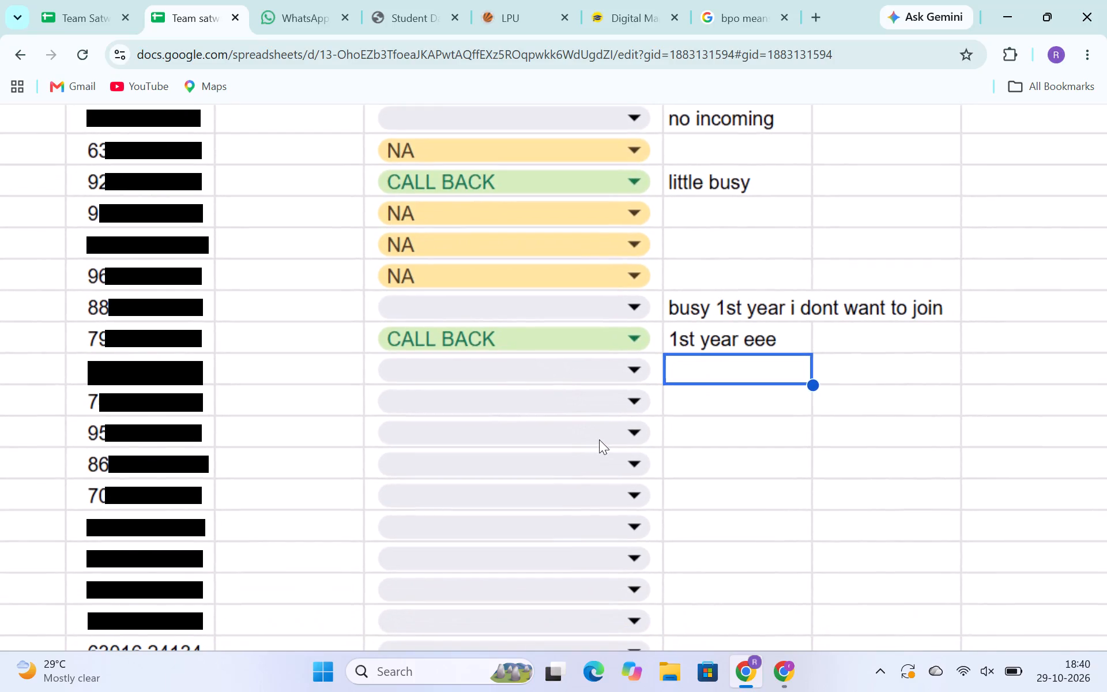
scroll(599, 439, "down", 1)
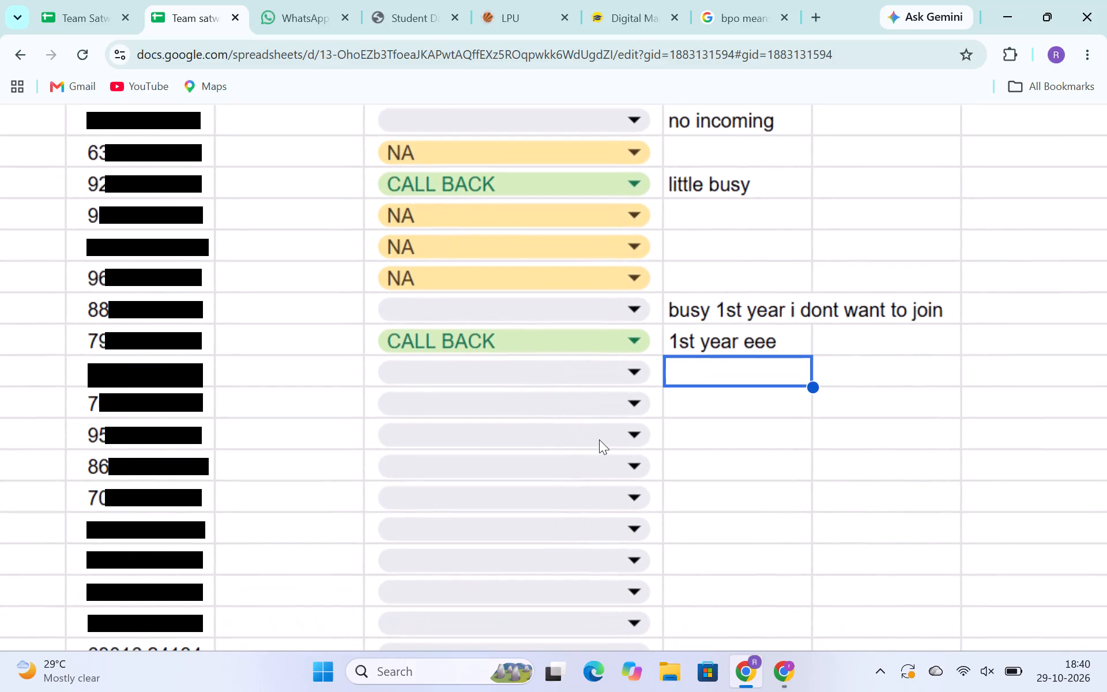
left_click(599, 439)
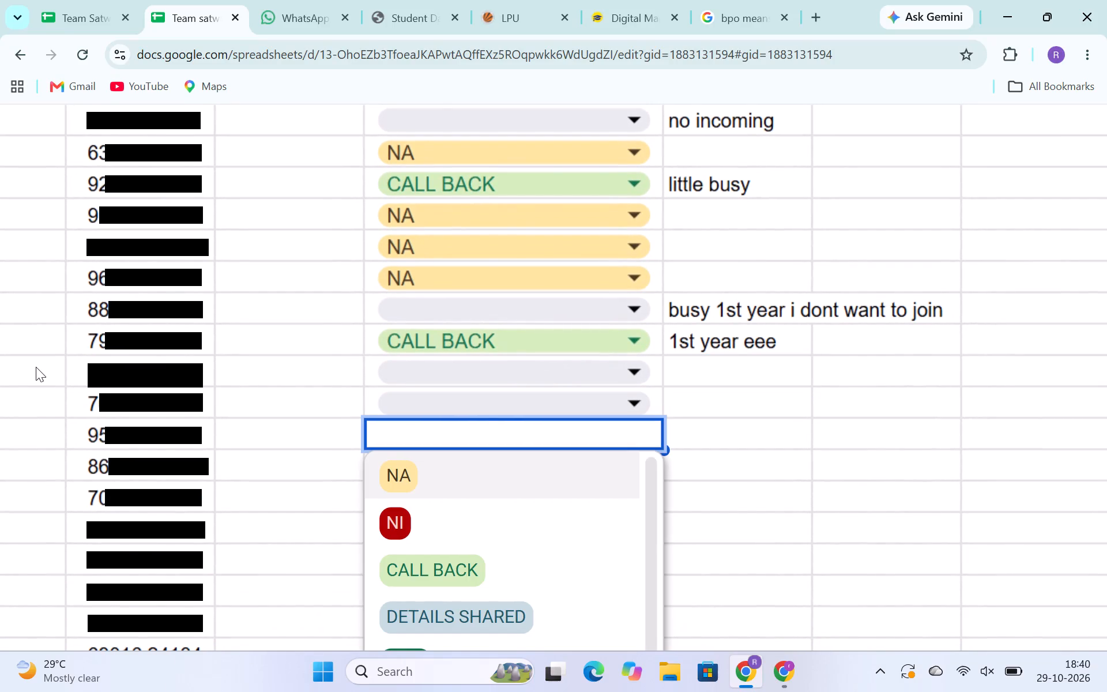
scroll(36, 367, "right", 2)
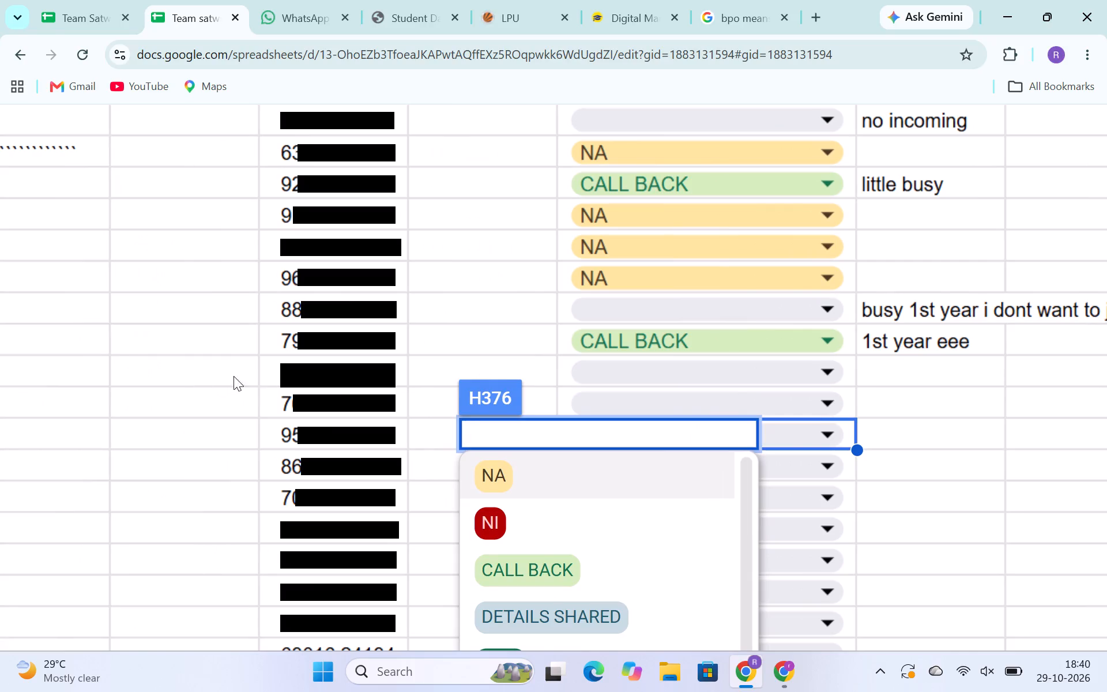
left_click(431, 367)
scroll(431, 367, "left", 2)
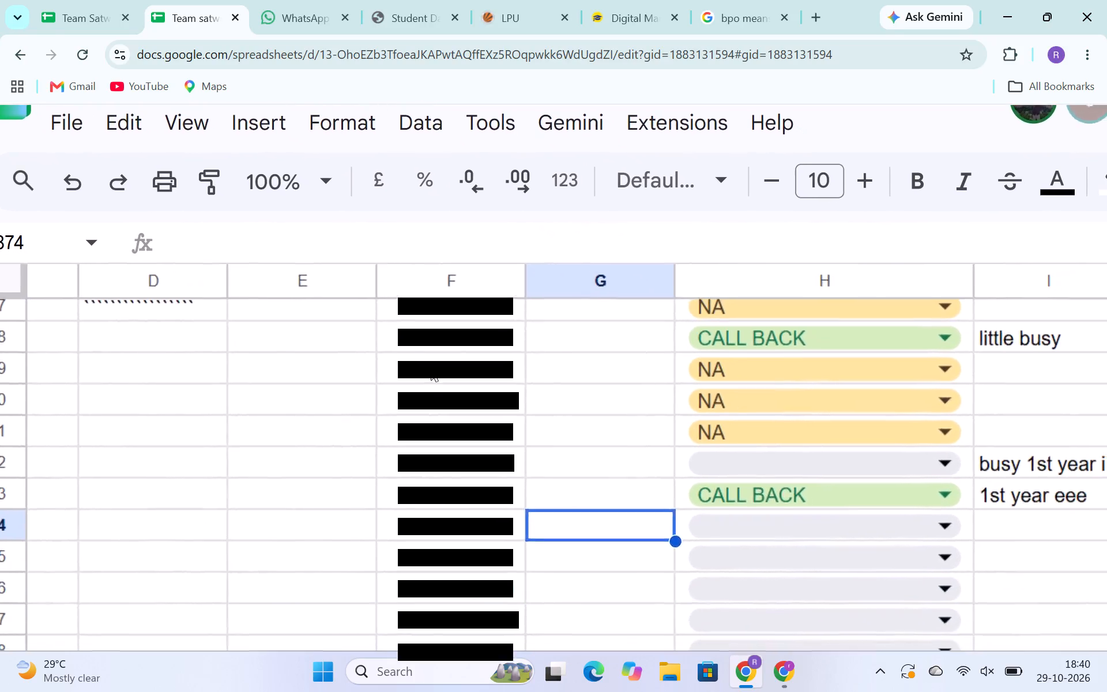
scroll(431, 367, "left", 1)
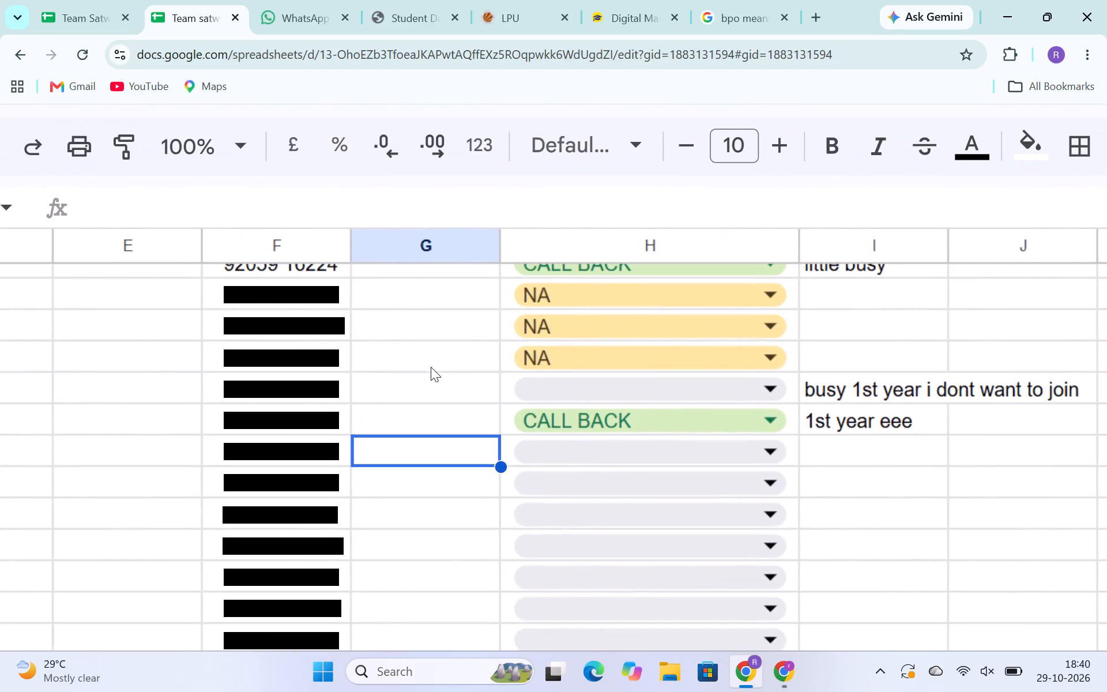